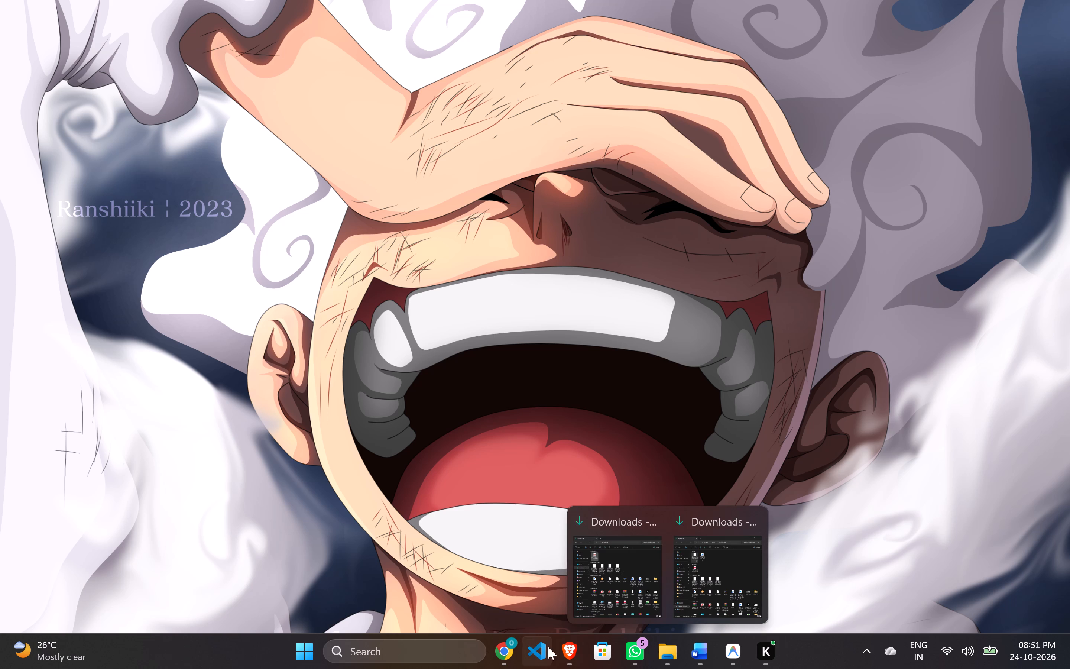
# Close both open PRAGYAN_2K26 Word documents.
pyautogui.click(447, 659)
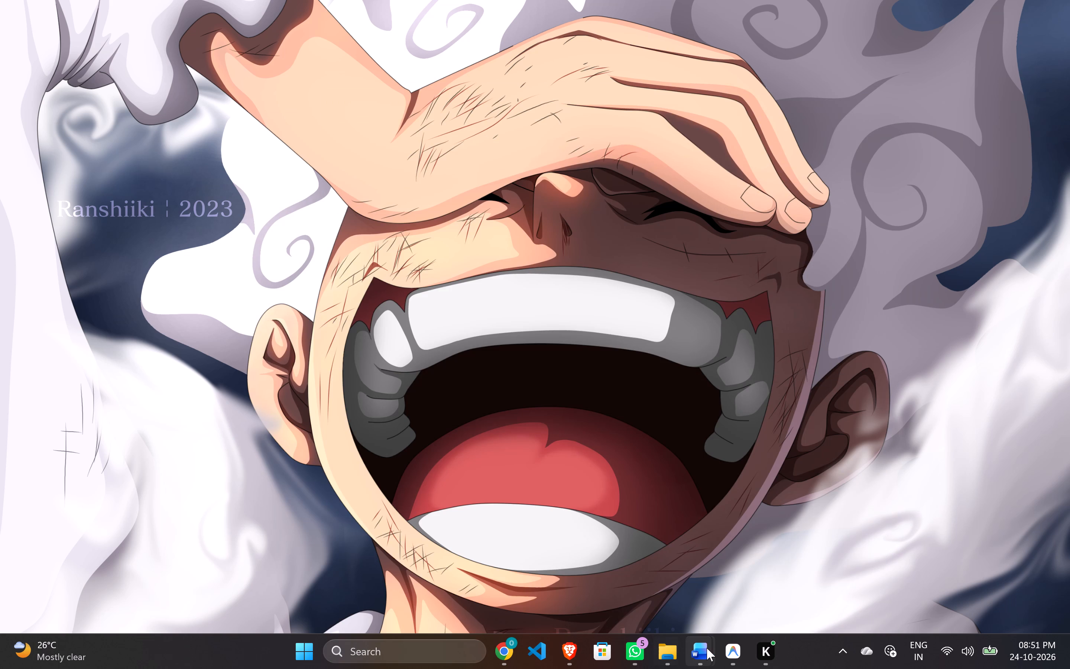
pyautogui.click(823, 526)
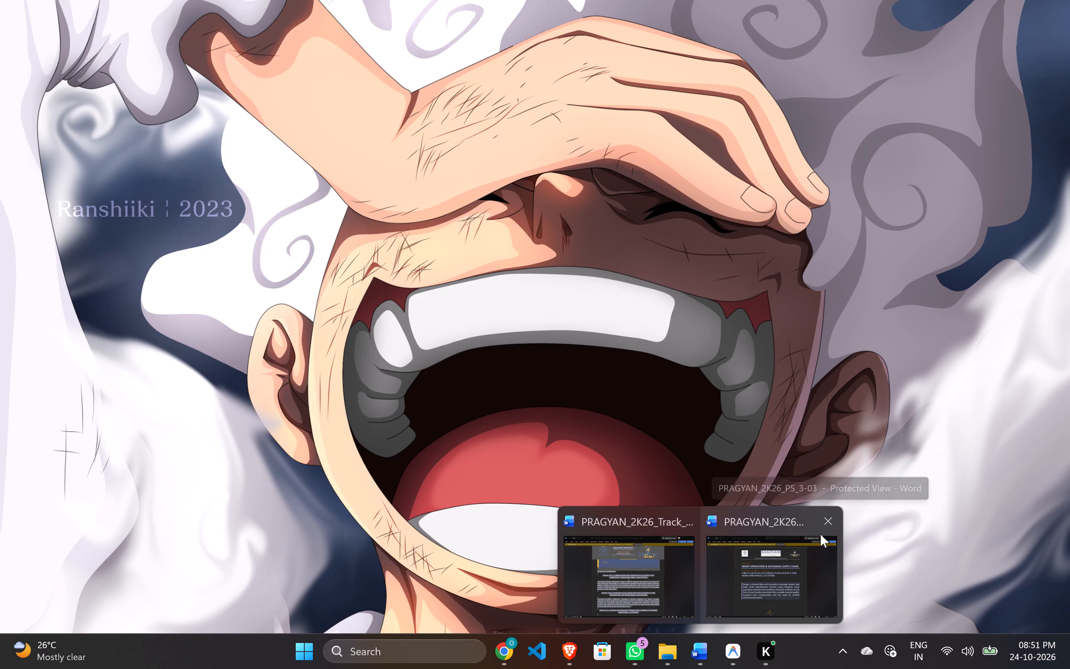
pyautogui.click(824, 528)
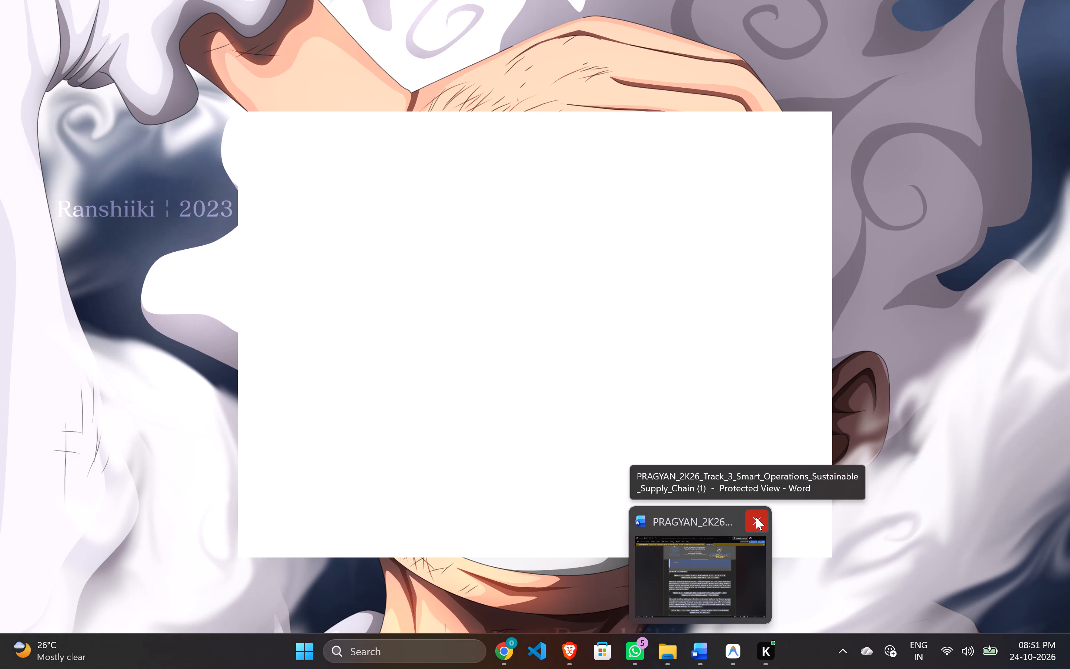
pyautogui.click(756, 517)
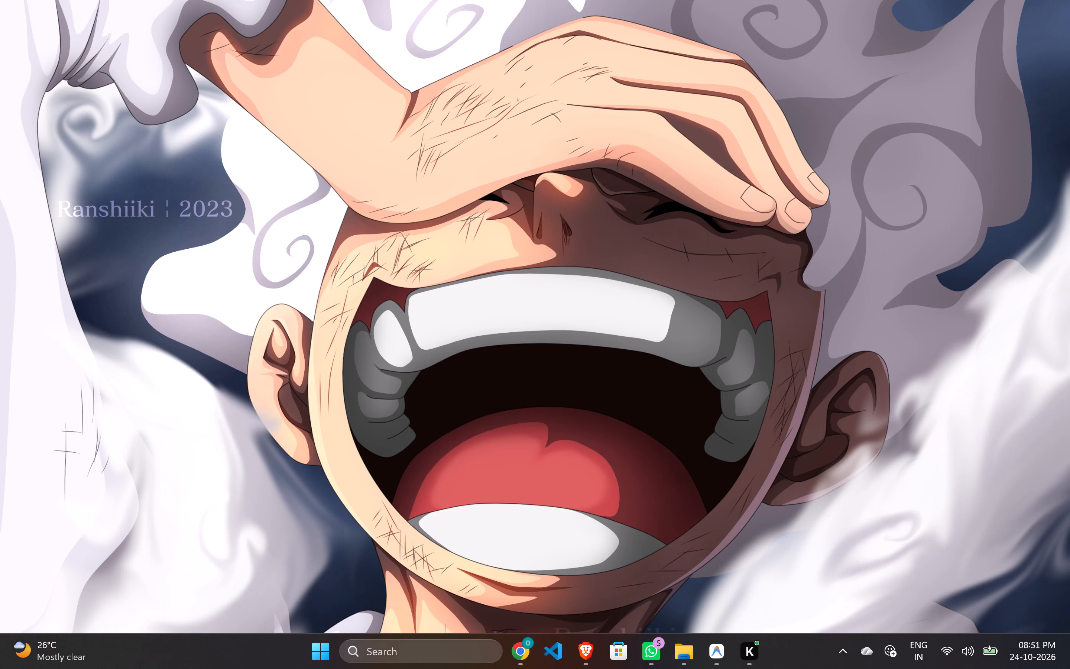
# Launch Word and open the recent document "report proposal (omkar)".
pyautogui.click(388, 649)
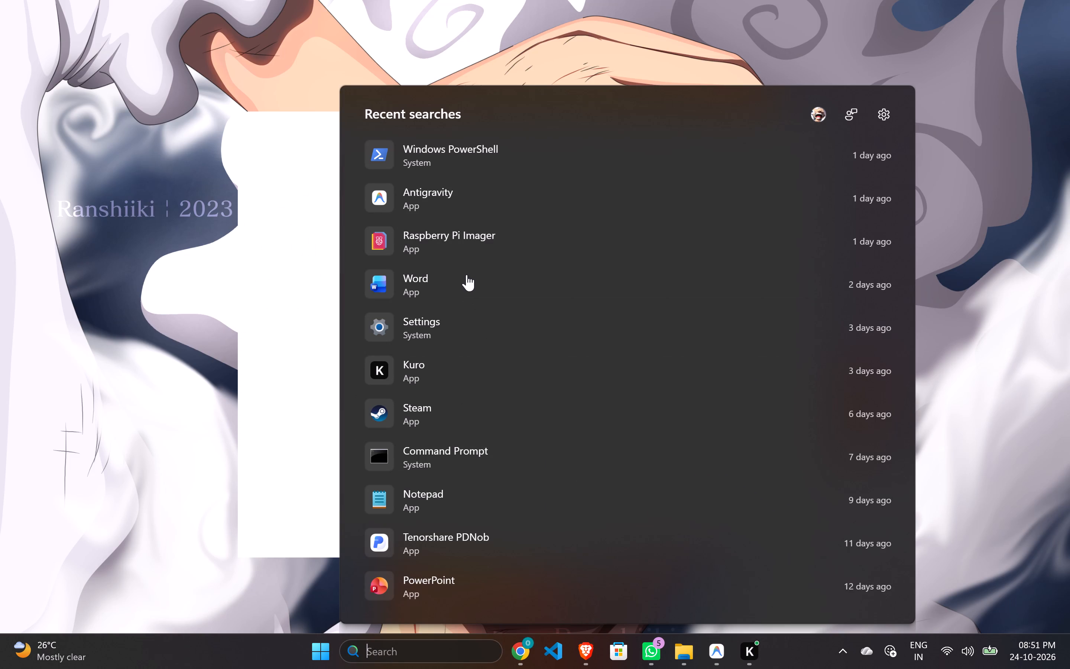
pyautogui.click(467, 275)
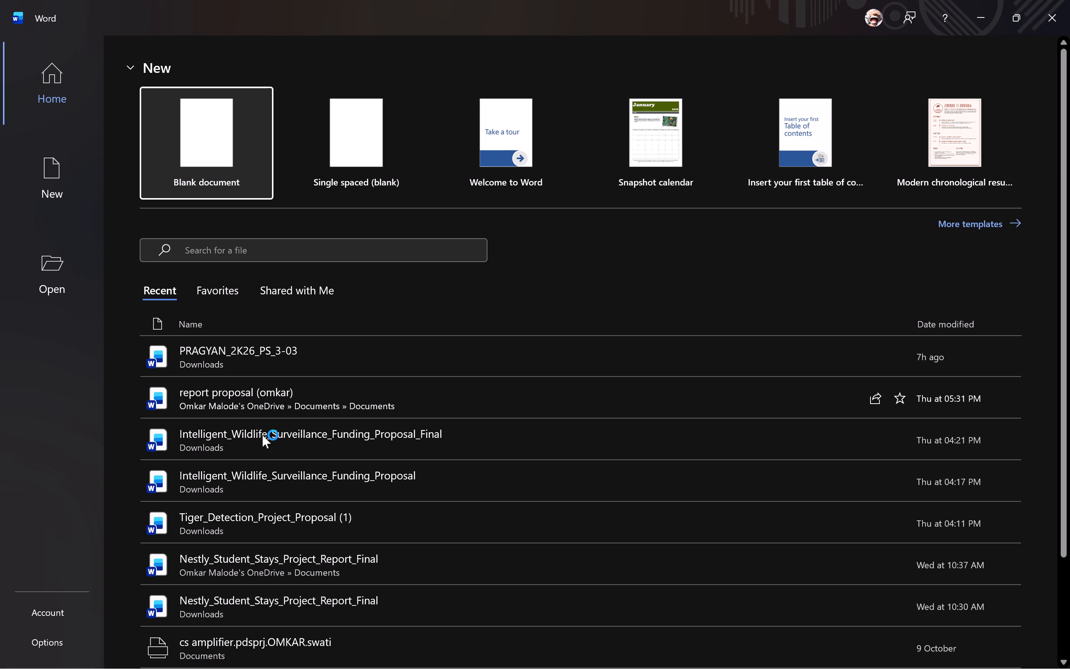
pyautogui.doubleClick(233, 395)
# Remove the words "Miscellaneous and" from the component name in row 12 of the bill of materials table.
pyautogui.scroll(-1, 233, 395)
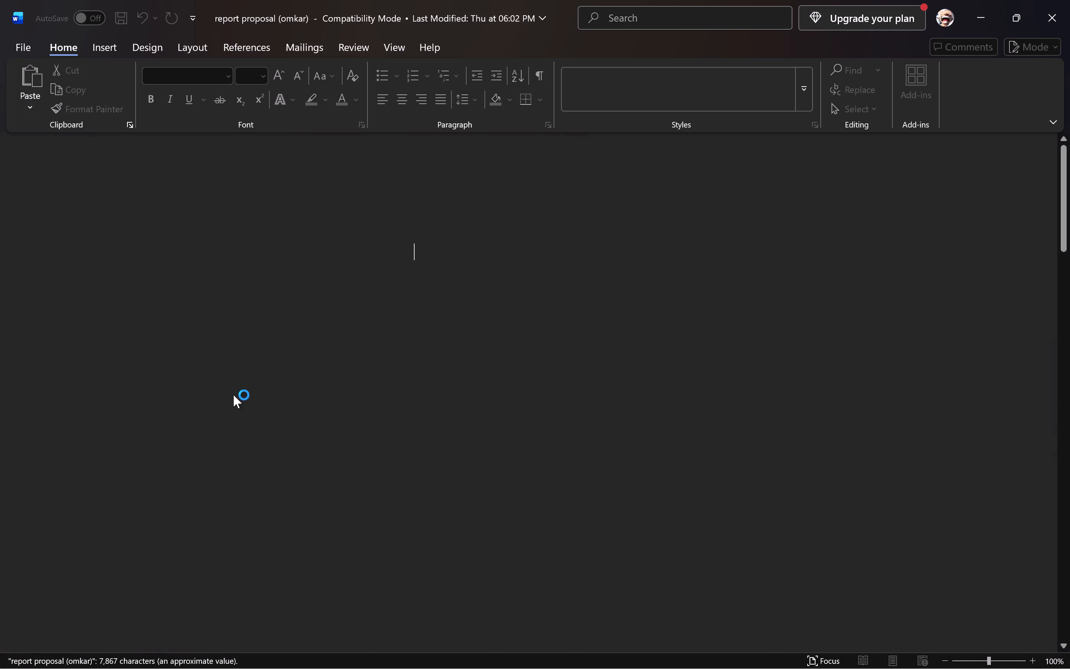
pyautogui.scroll(-10, 233, 395)
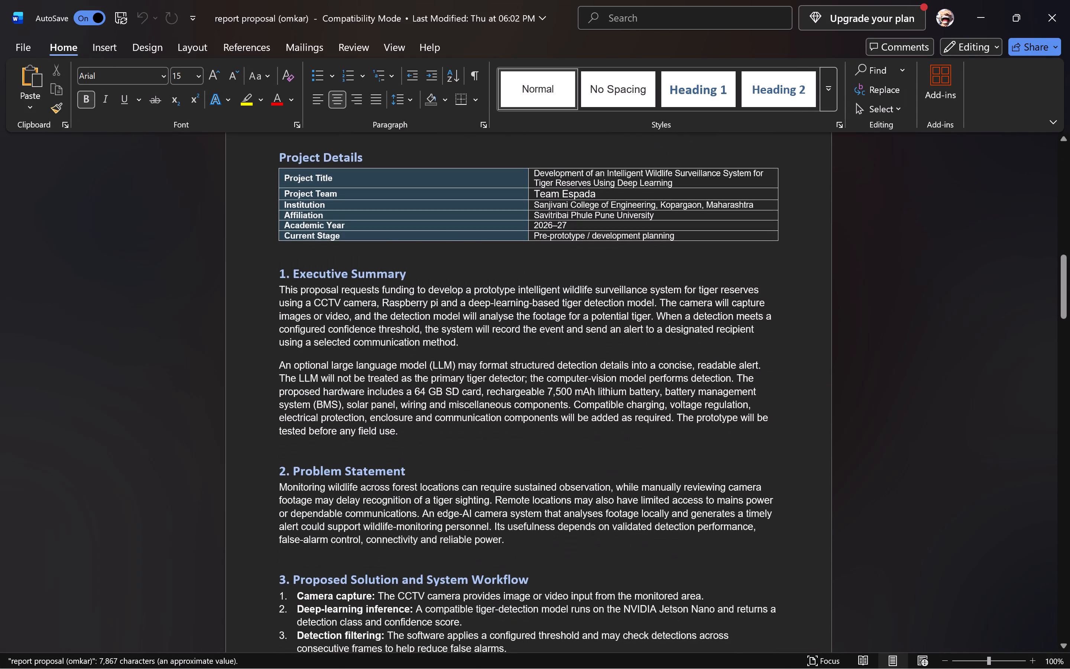
pyautogui.scroll(-4, 300, 295)
pyautogui.scroll(1, 300, 295)
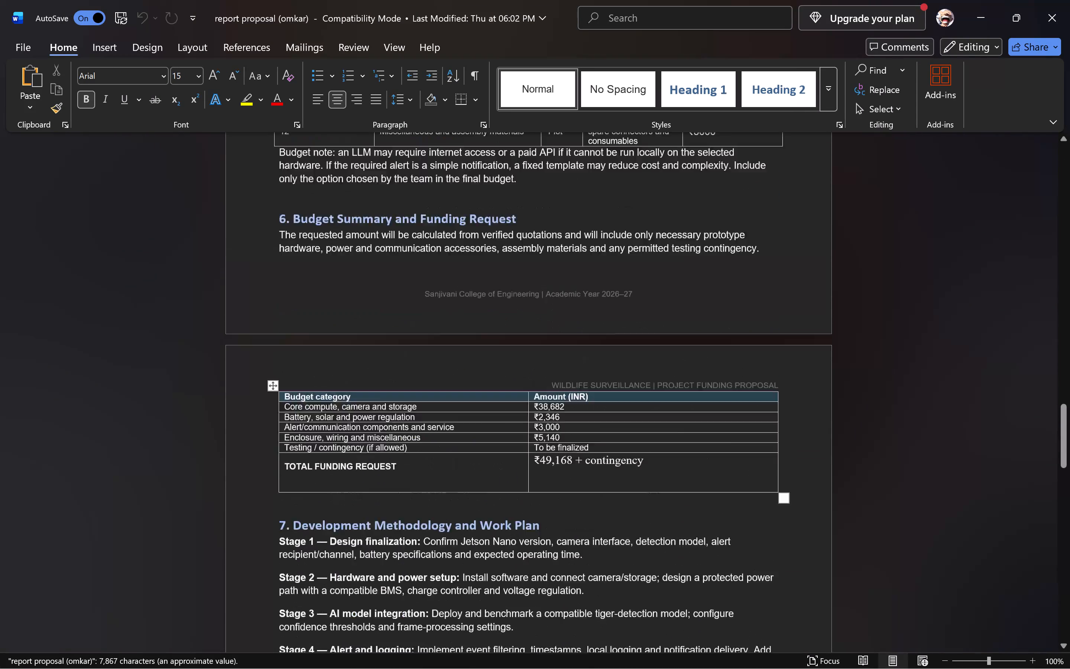
pyautogui.scroll(1, 300, 295)
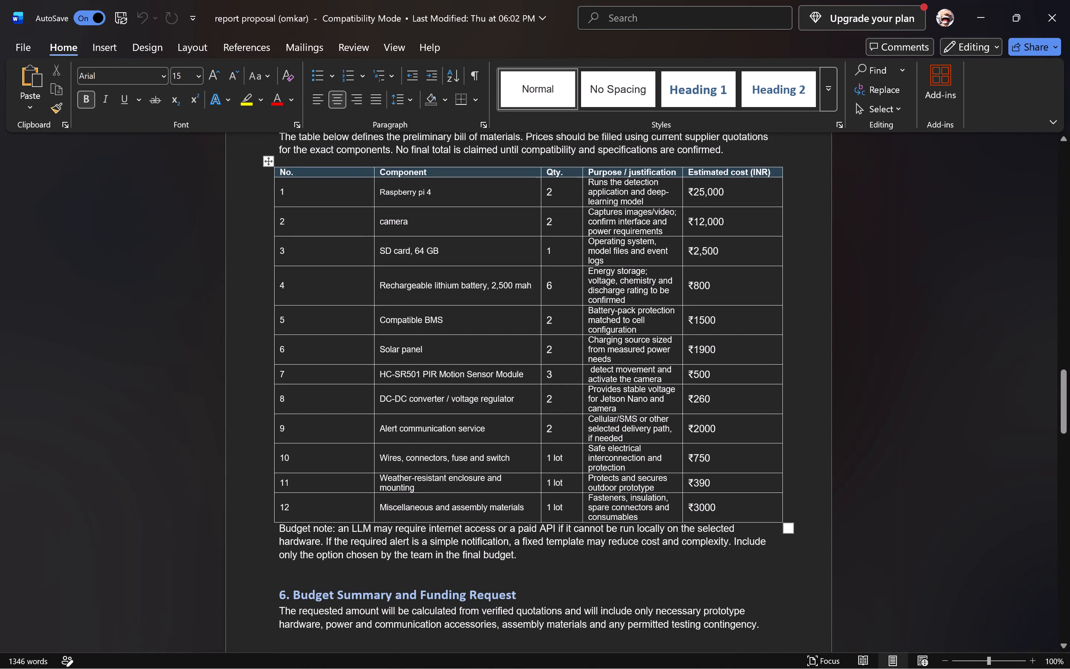
pyautogui.click(447, 505)
pyautogui.press('Right')
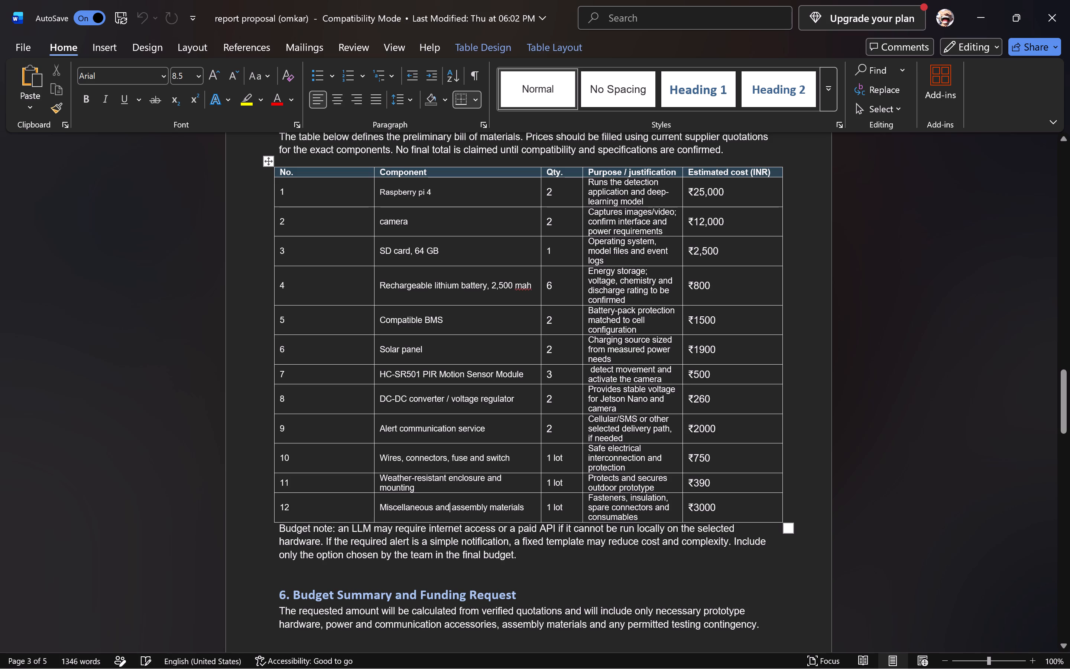
pyautogui.press('BackSpace')
pyautogui.press('BackSpace')
pyautogui.press('BackSpace')
pyautogui.press('BackSpace')
pyautogui.press('BackSpace')
pyautogui.press('BackSpace')
pyautogui.press('BackSpace')
pyautogui.press('BackSpace')
pyautogui.press('BackSpace')
pyautogui.press('BackSpace')
pyautogui.press('BackSpace')
pyautogui.press('BackSpace')
pyautogui.press('BackSpace')
pyautogui.press('BackSpace')
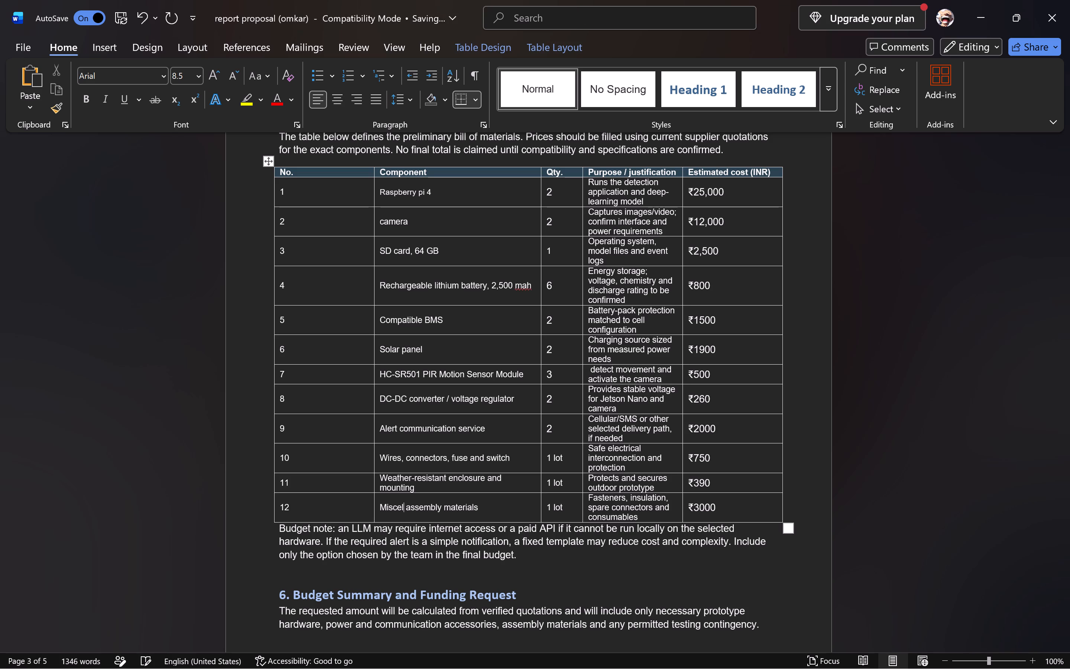
pyautogui.press('BackSpace')
pyautogui.press('BackSpace')
pyautogui.press('BackSpace')
pyautogui.press('BackSpace')
pyautogui.press('BackSpace')
pyautogui.press('BackSpace')
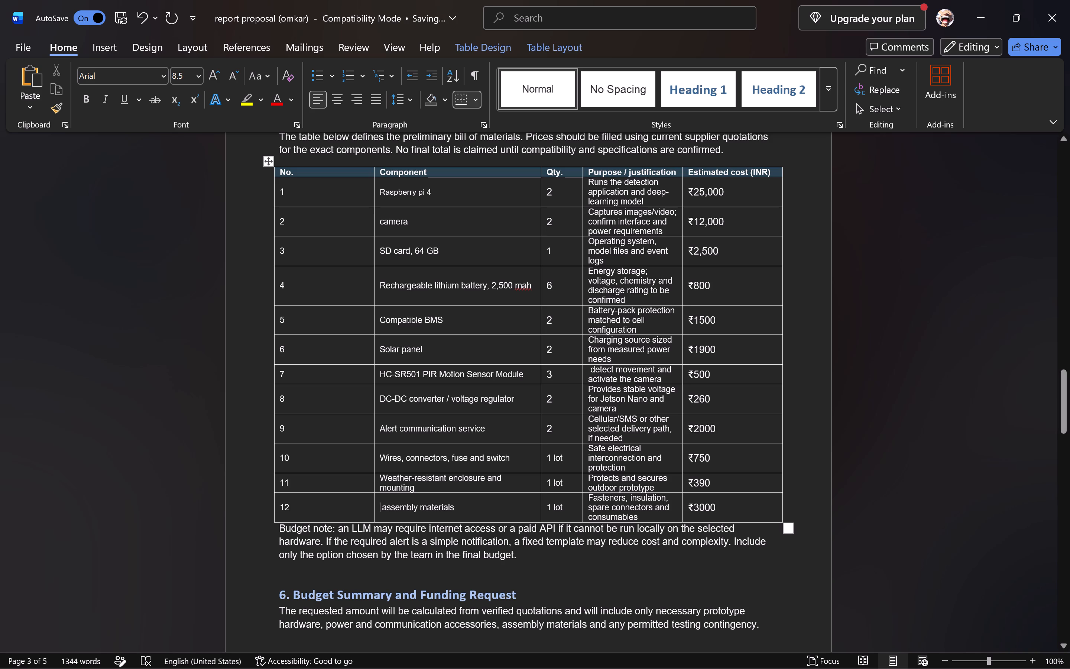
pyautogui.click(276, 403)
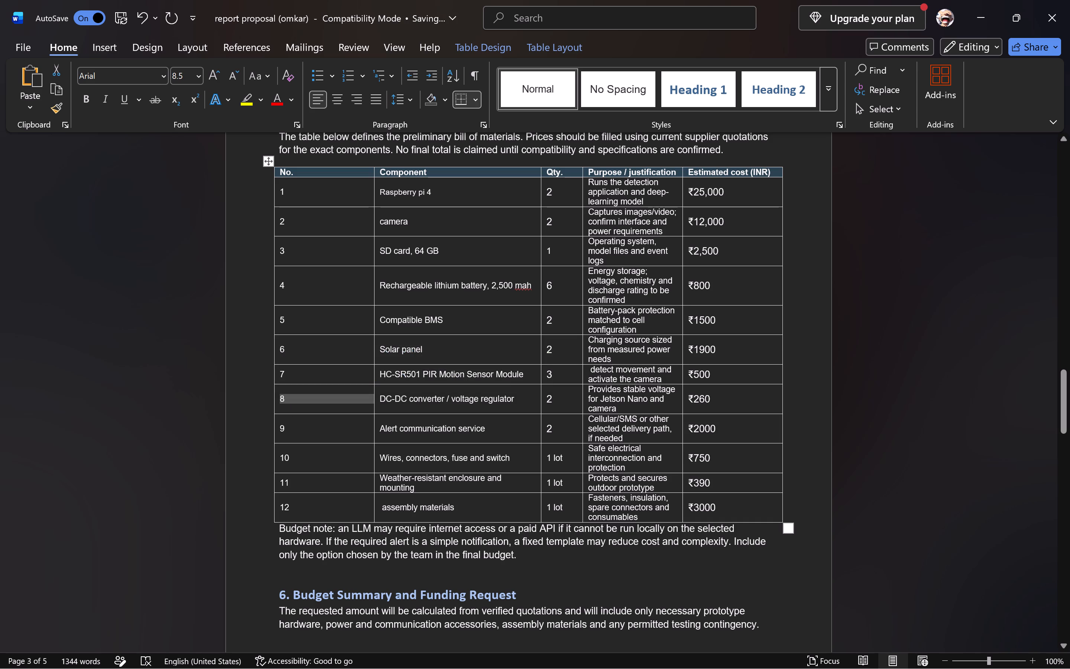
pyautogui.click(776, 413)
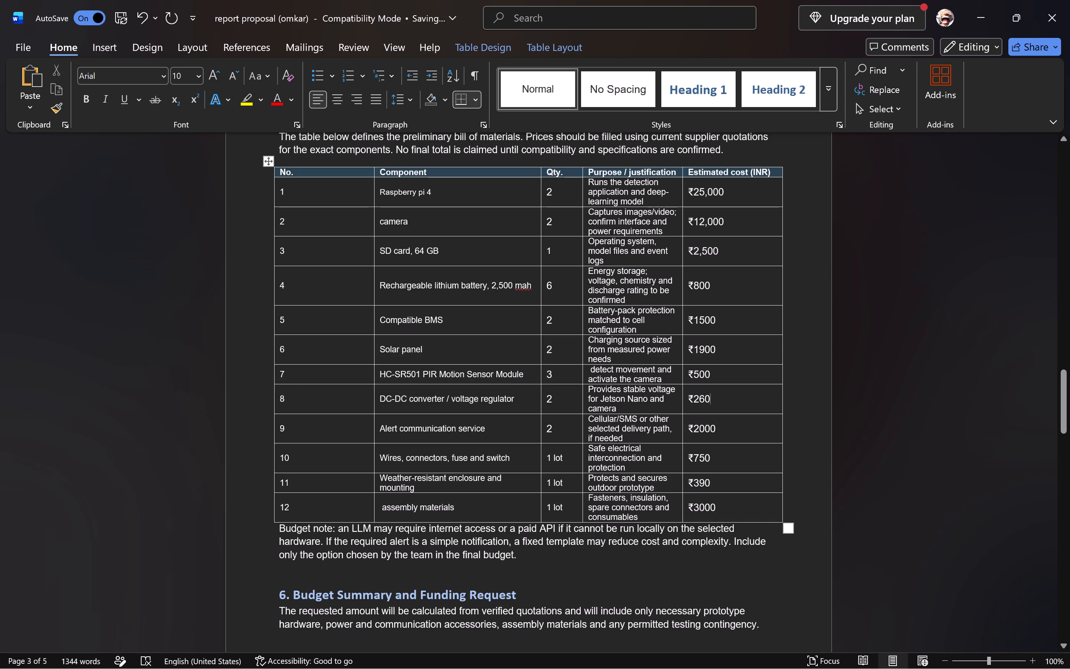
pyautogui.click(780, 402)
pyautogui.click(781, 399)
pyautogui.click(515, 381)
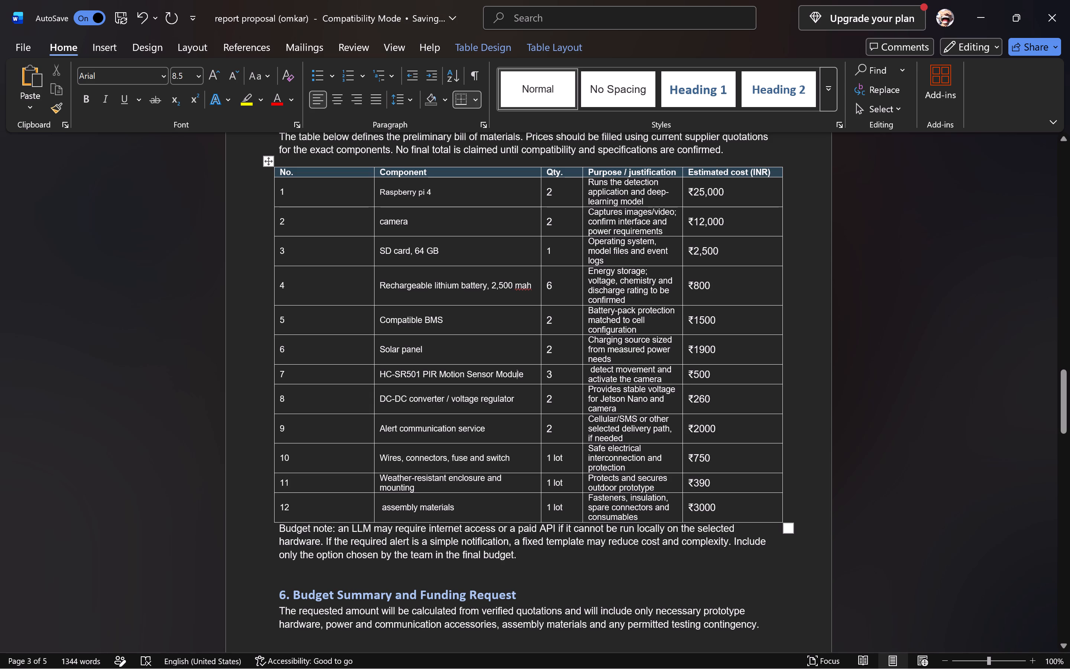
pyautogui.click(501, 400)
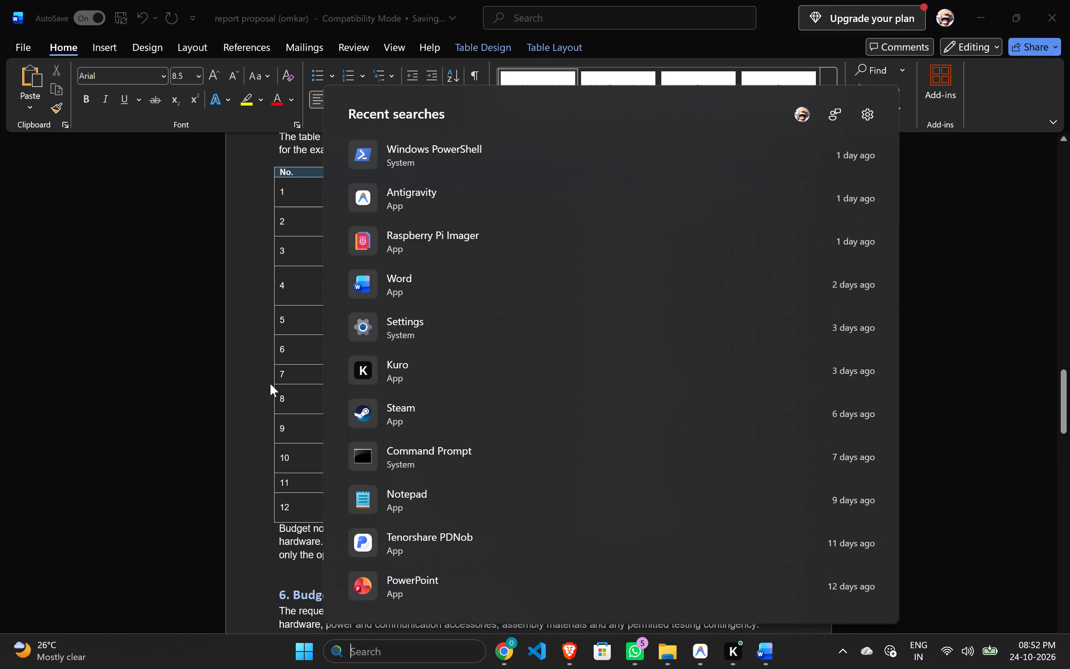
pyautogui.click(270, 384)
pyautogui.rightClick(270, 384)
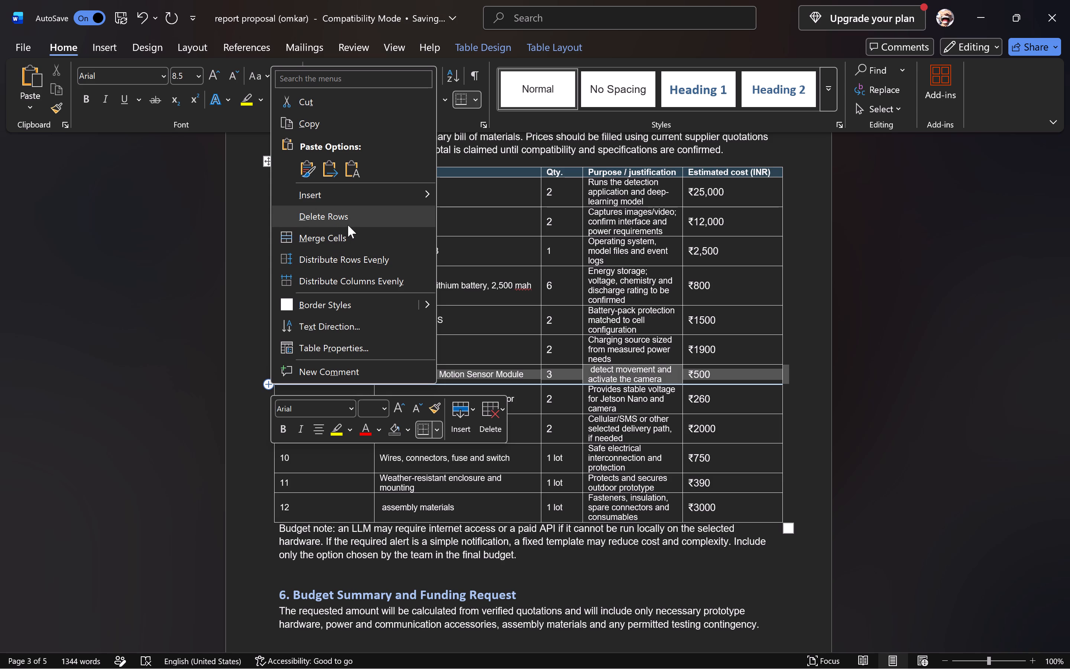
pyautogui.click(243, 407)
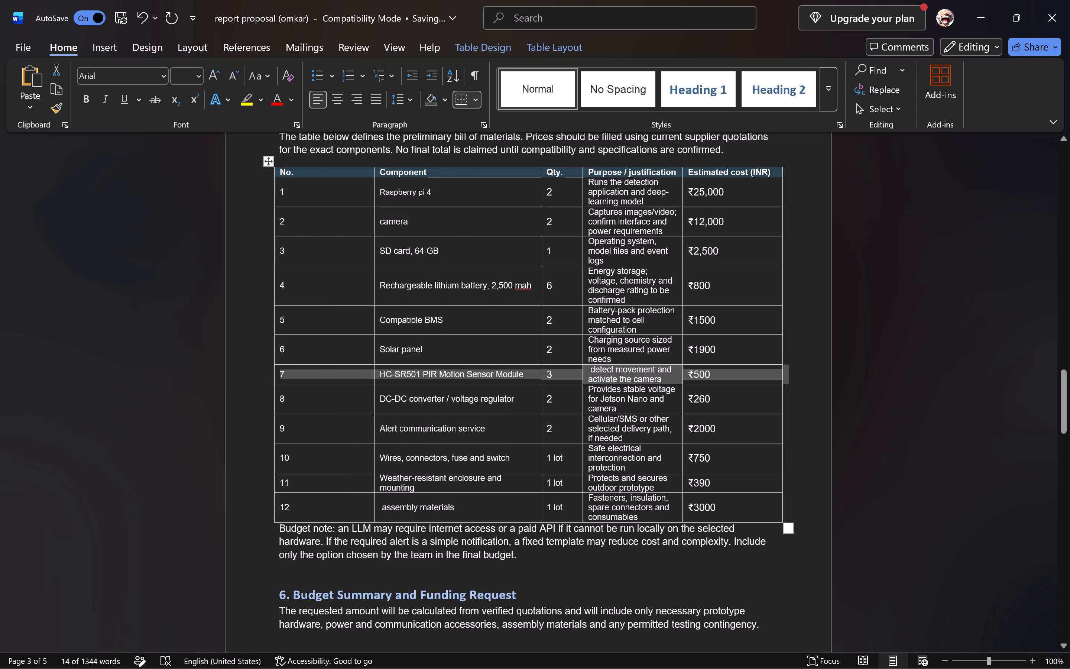
# Delete the entire "DC-DC converter / voltage regulator" row from the bill of materials table.
pyautogui.click(264, 396)
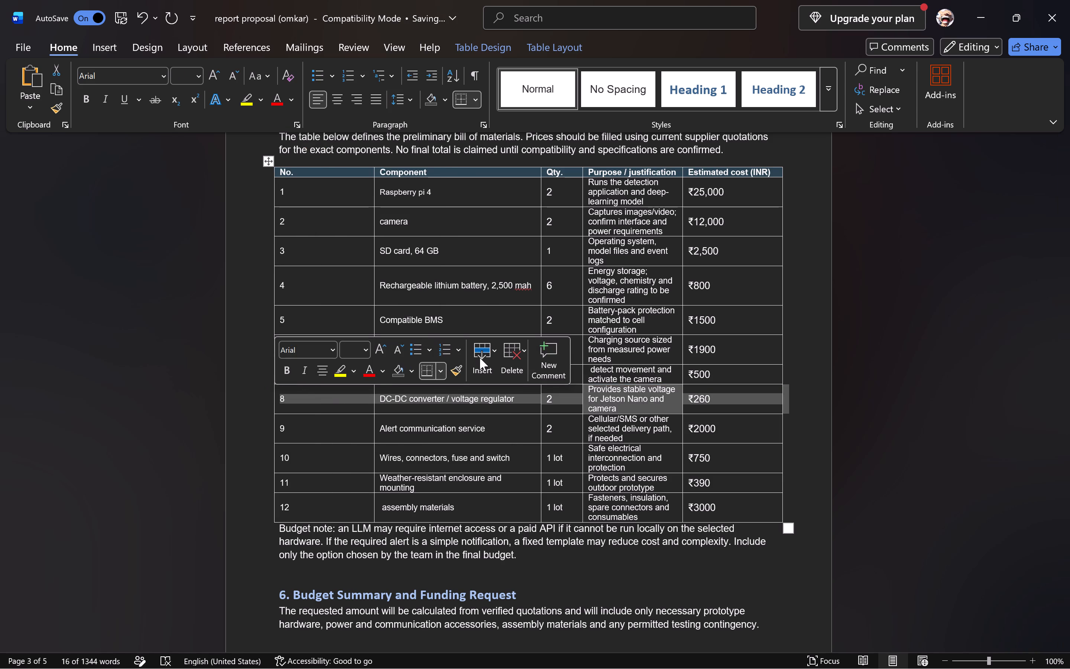
pyautogui.click(519, 355)
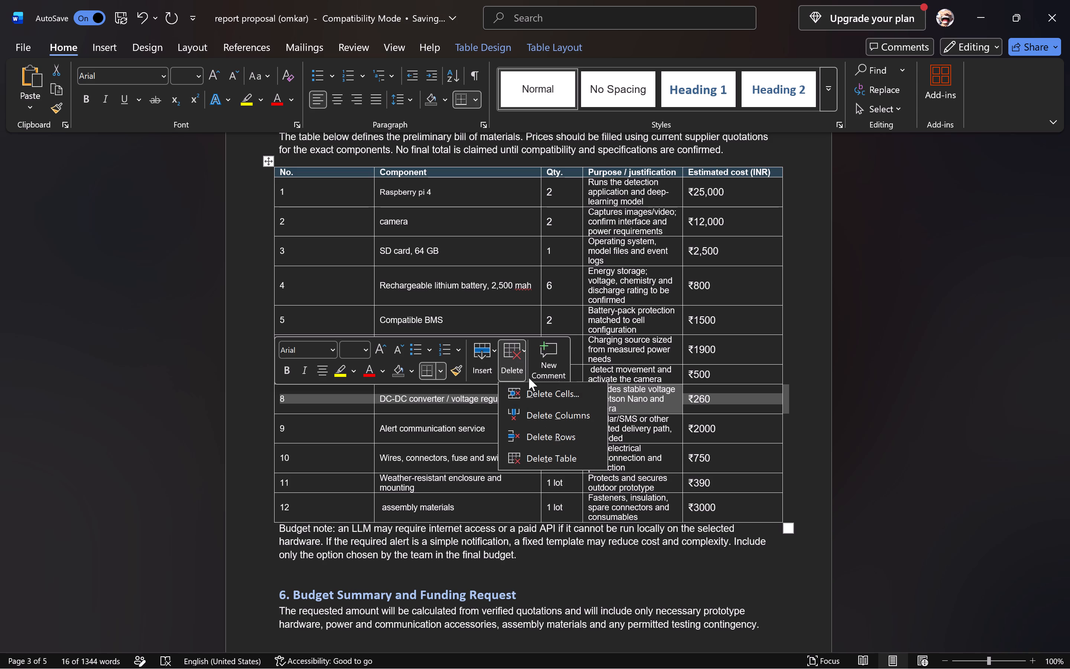
pyautogui.click(549, 402)
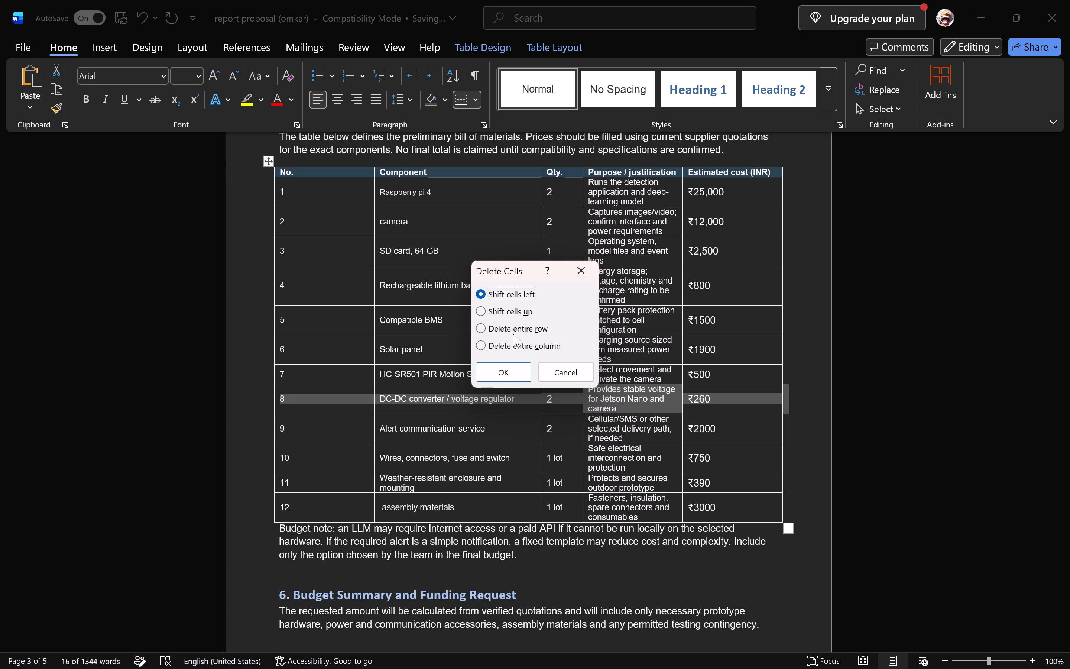
pyautogui.keyDown('ctrl'); pyautogui.scroll(-1, 521, 331); pyautogui.keyUp('ctrl')
pyautogui.keyDown('ctrl'); pyautogui.scroll(1, 521, 331); pyautogui.keyUp('ctrl')
pyautogui.click(477, 327)
pyautogui.click(496, 374)
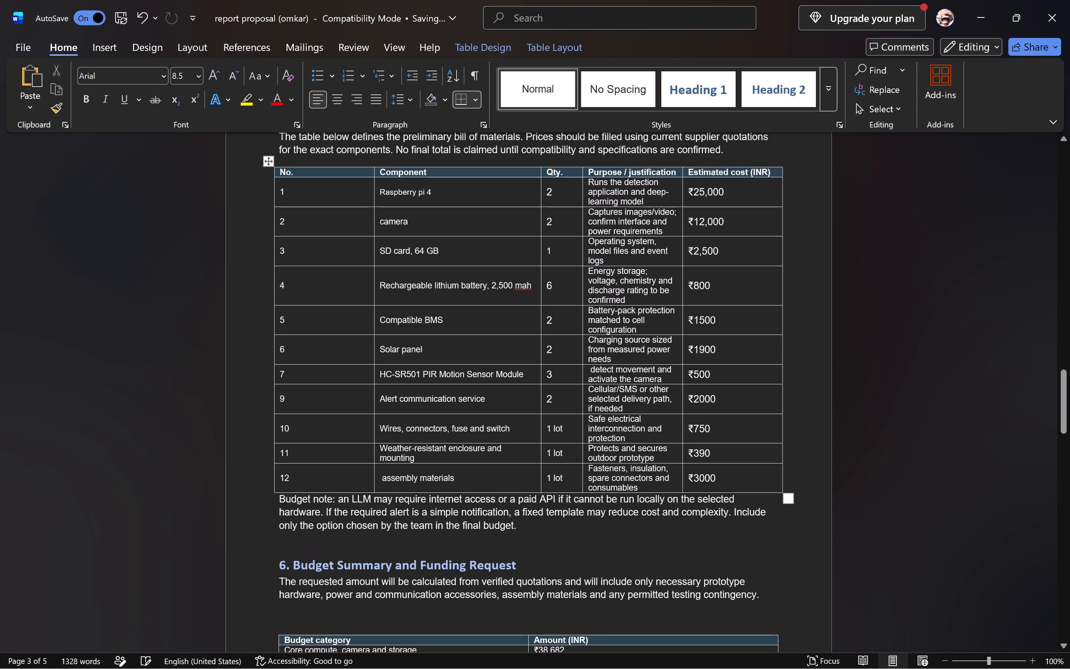
# Renumber the last four rows of the bill of materials, from Alert communication service to assembly materials, as 8, 9, 10 and 11.
pyautogui.click(288, 395)
pyautogui.press('BackSpace')
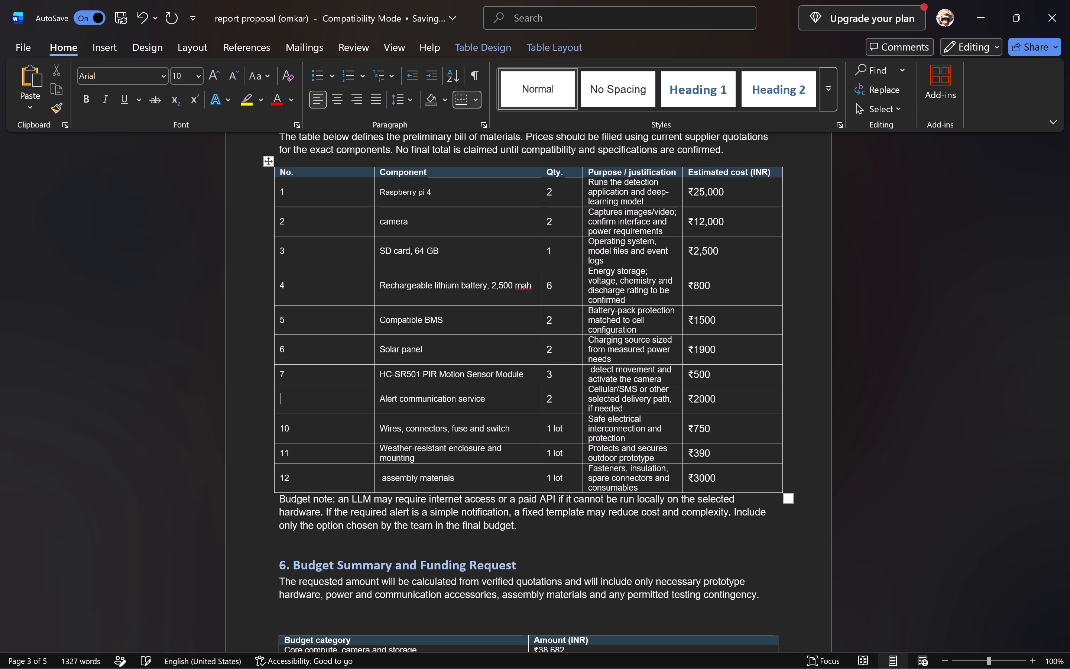
pyautogui.press('8')
pyautogui.click(294, 429)
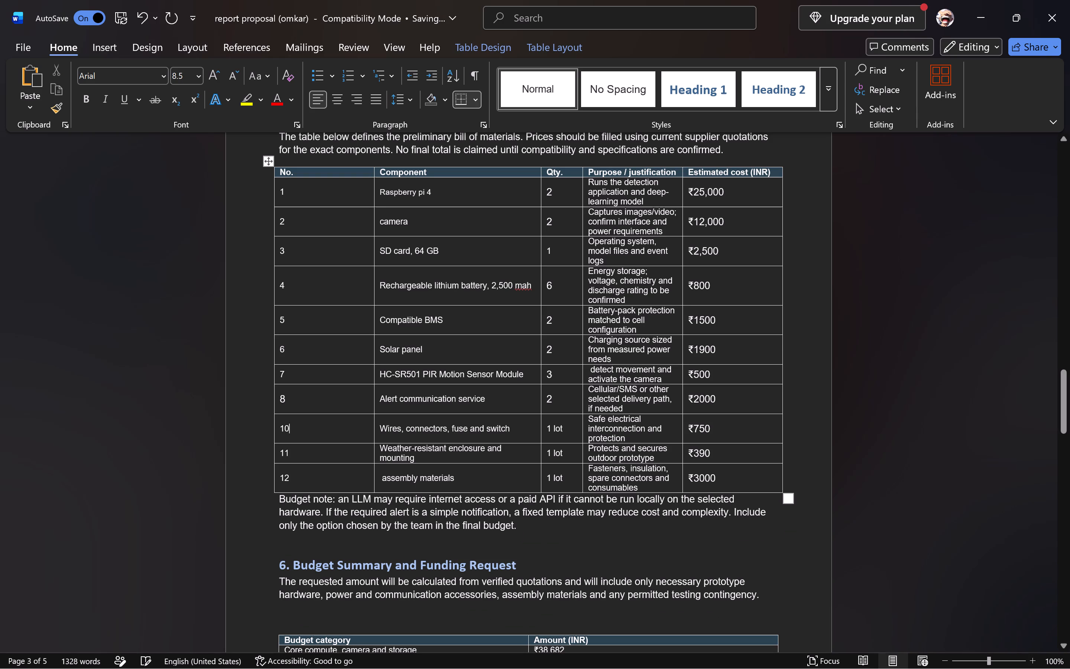
pyautogui.press('BackSpace')
pyautogui.press('9')
pyautogui.click(283, 433)
pyautogui.press('BackSpace')
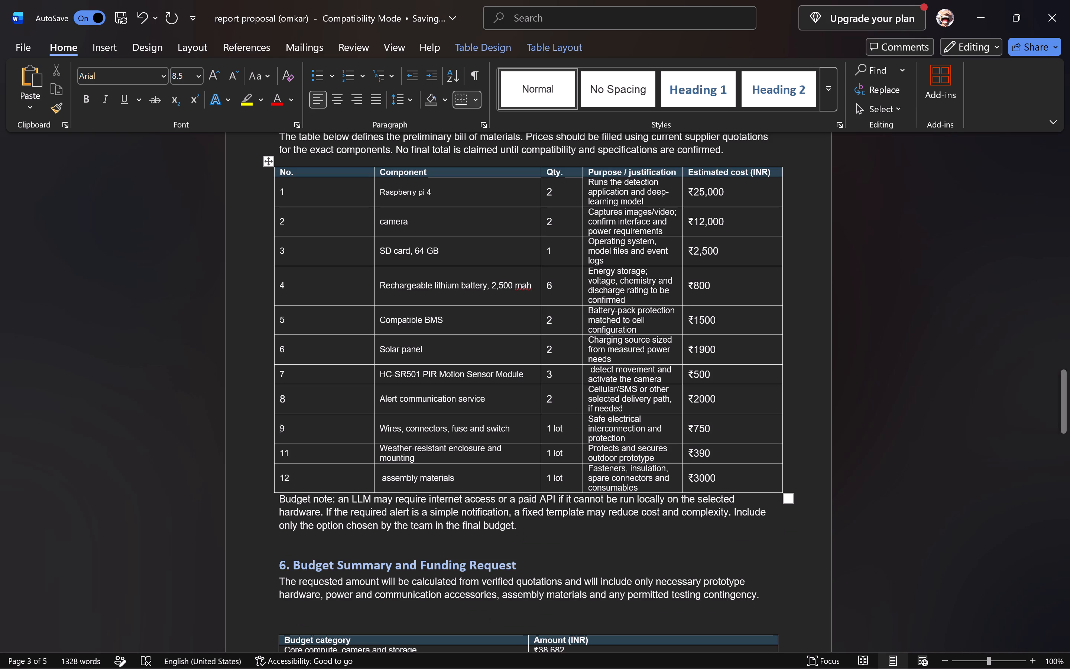
pyautogui.click(290, 453)
pyautogui.press('BackSpace')
pyautogui.press('0')
pyautogui.click(291, 482)
pyautogui.press('BackSpace')
pyautogui.press('1')
# Set the estimated cost of the weather-resistant enclosure and mounting in the bill of materials to ₹2000.
pyautogui.click(713, 456)
pyautogui.press('BackSpace')
pyautogui.press('BackSpace')
pyautogui.press('BackSpace')
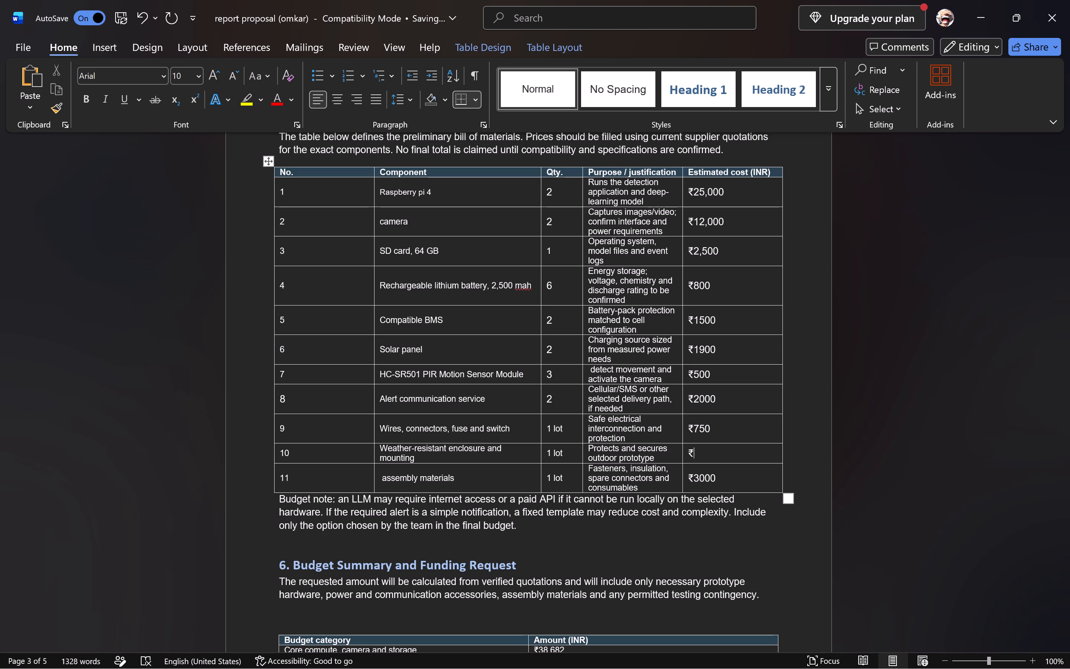
pyautogui.press('1')
pyautogui.press('BackSpace')
pyautogui.write('2000')
# Set the camera's estimated cost in the bill of materials to ₹14,000, including the thousands comma.
pyautogui.scroll(1, 797, 347)
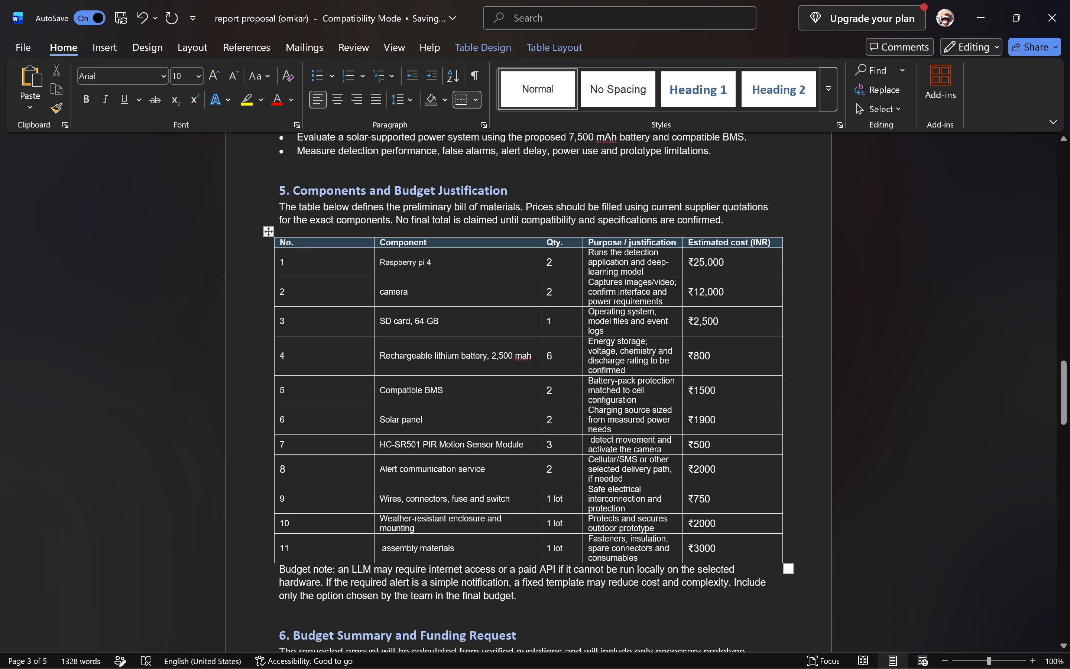
pyautogui.click(445, 280)
pyautogui.click(734, 293)
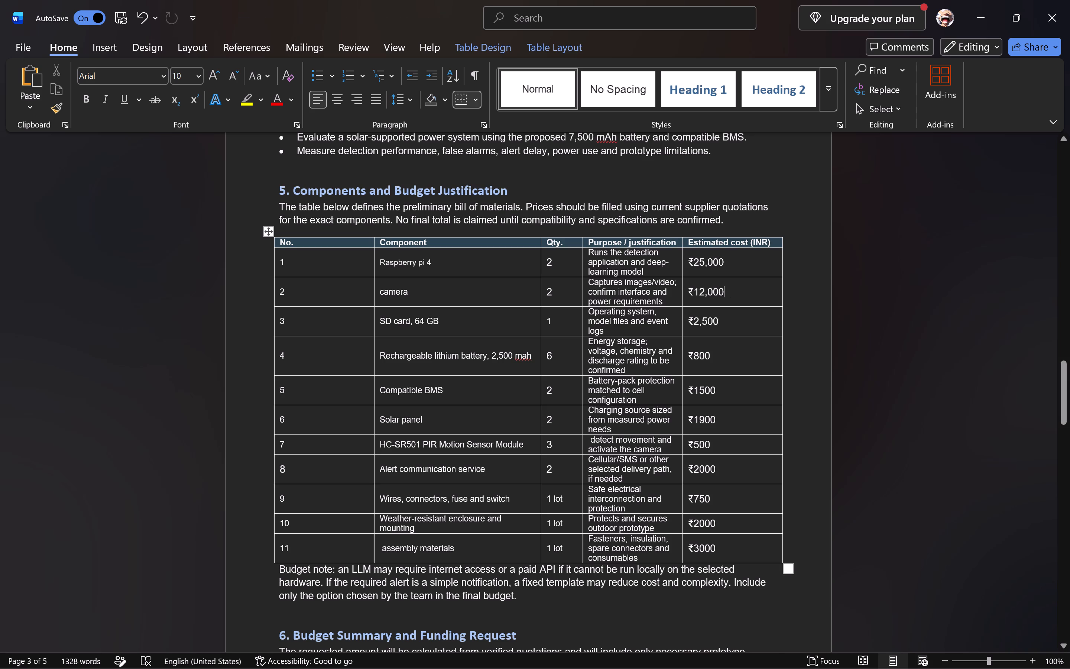
pyautogui.press('BackSpace')
pyautogui.press('BackSpace')
pyautogui.press('BackSpace')
pyautogui.press('BackSpace')
pyautogui.press('BackSpace')
pyautogui.press('BackSpace')
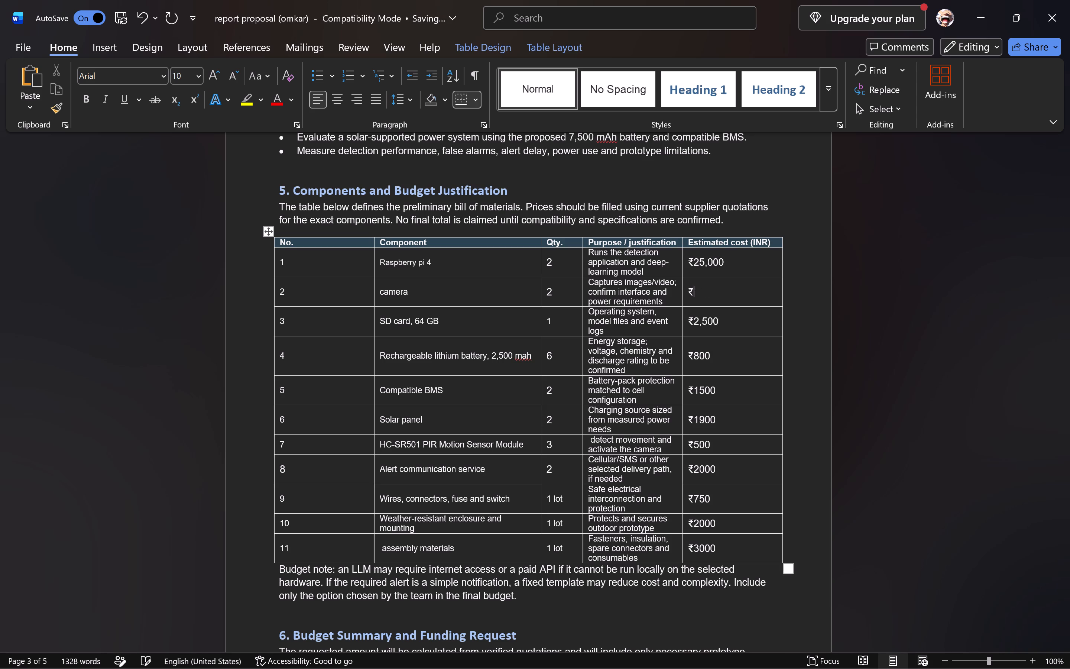
pyautogui.press('1')
pyautogui.press('4')
pyautogui.write('000')
pyautogui.click(706, 291)
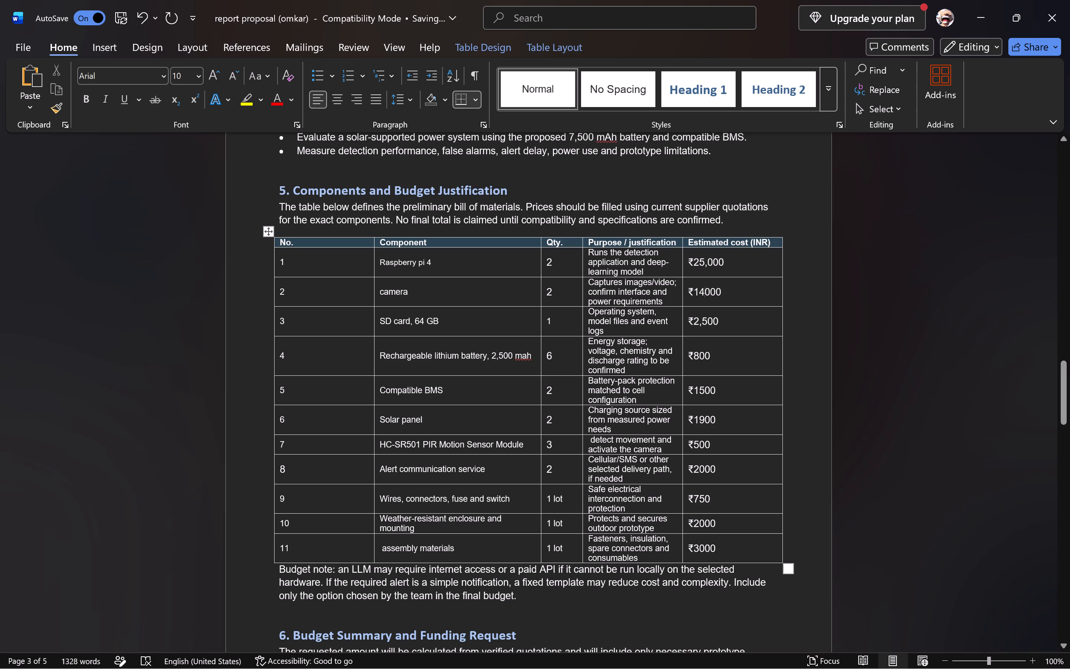
pyautogui.press(',')
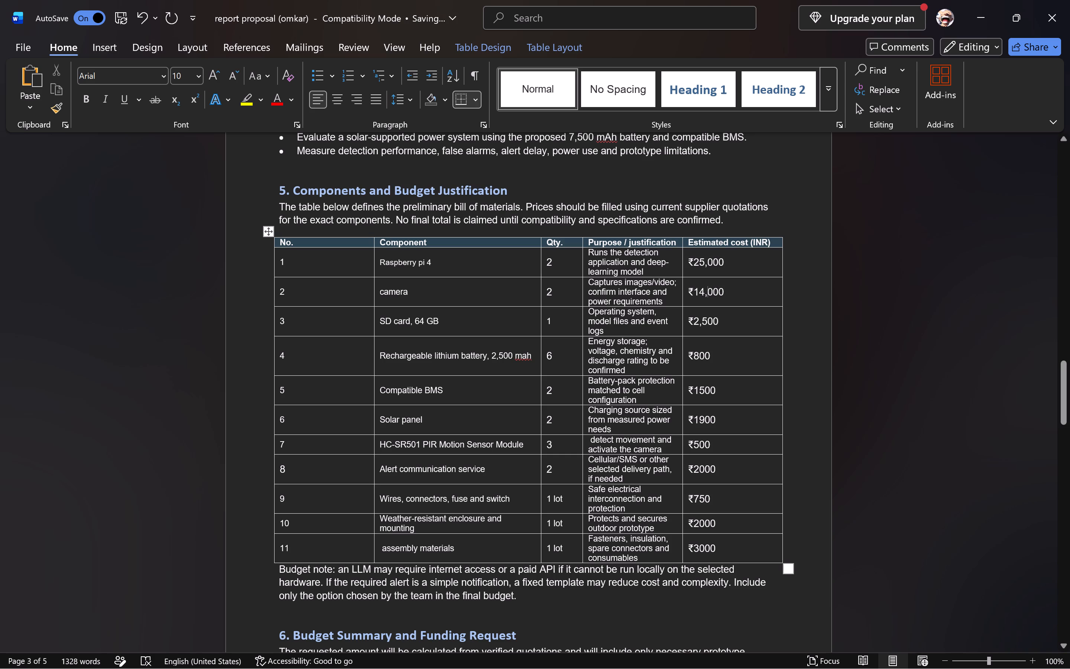
# Set the estimated cost of the Raspberry Pi 4 in the bill of materials to ₹32,000.
pyautogui.click(703, 258)
pyautogui.press('BackSpace')
pyautogui.press('BackSpace')
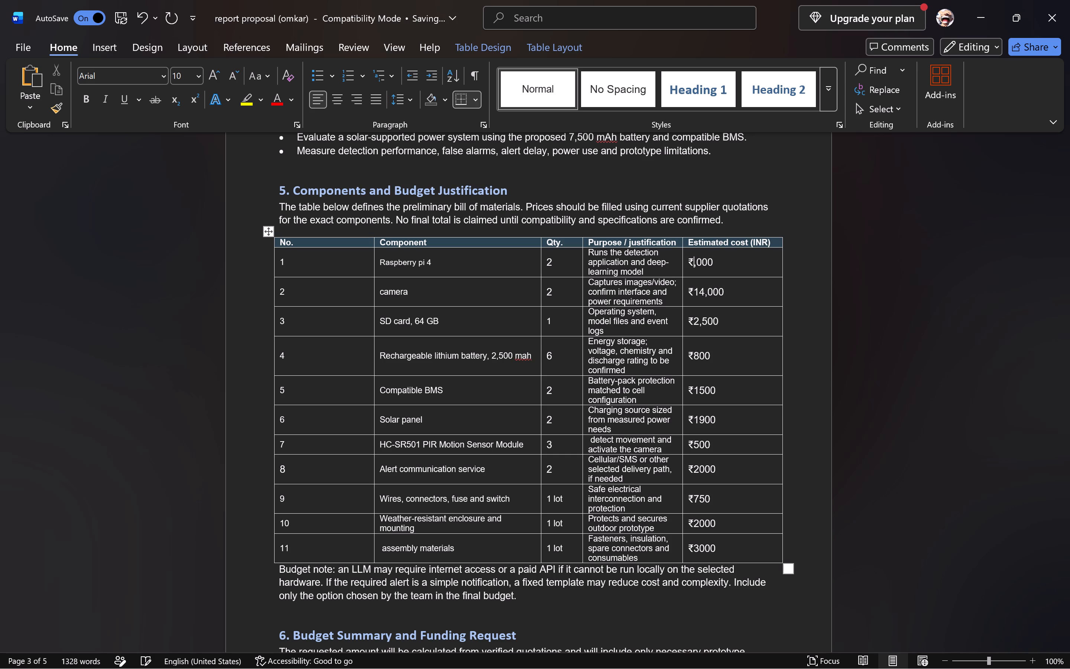
pyautogui.write('32')
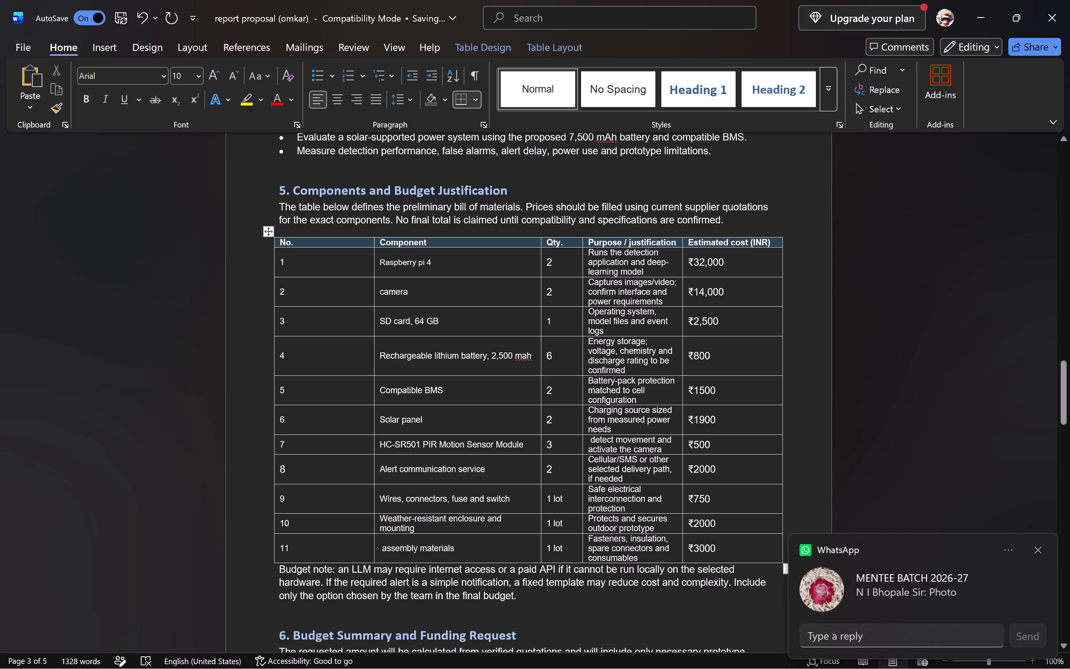
# Set the quantity of the HC-SR501 PIR Motion Sensor Module in the bill of materials to 9.
pyautogui.scroll(-1, 720, 457)
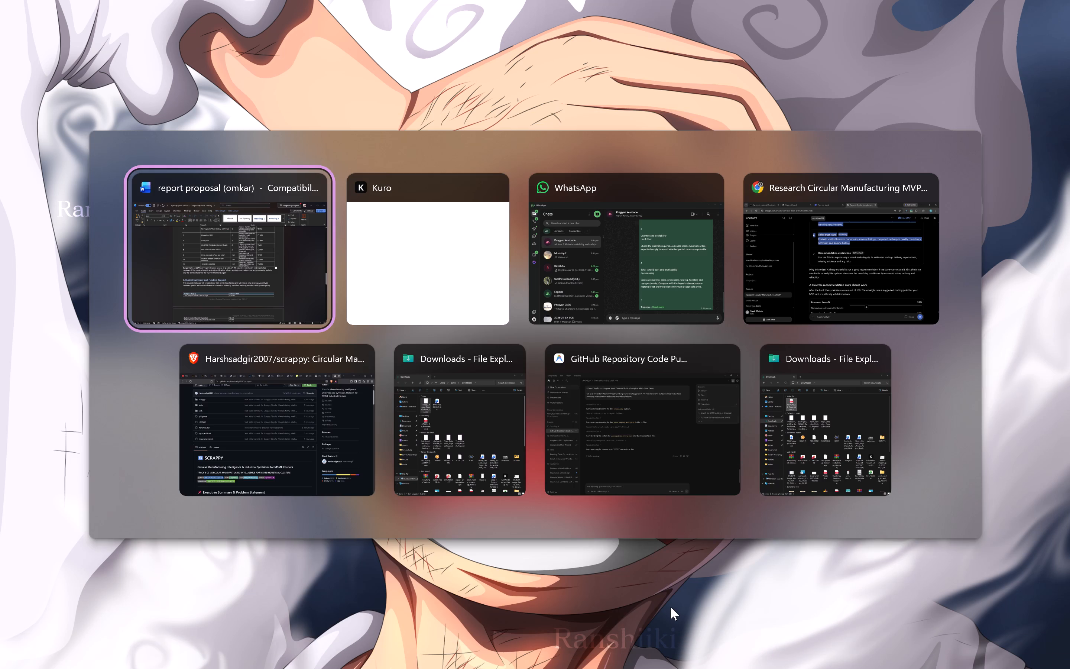
pyautogui.scroll(1, 742, 353)
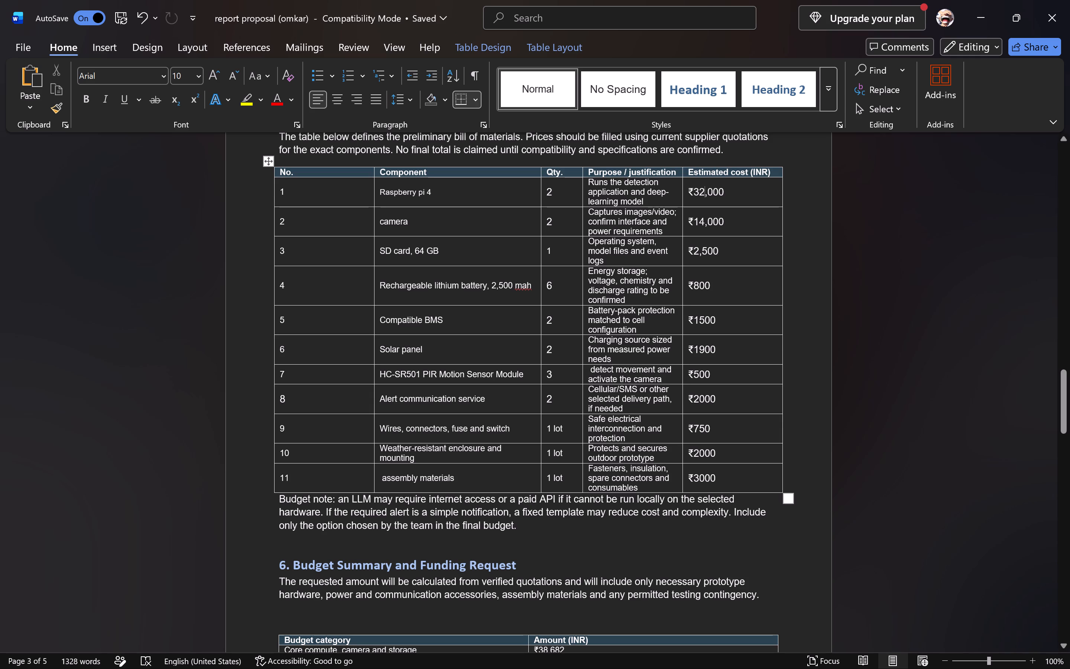
pyautogui.click(563, 376)
pyautogui.press('BackSpace')
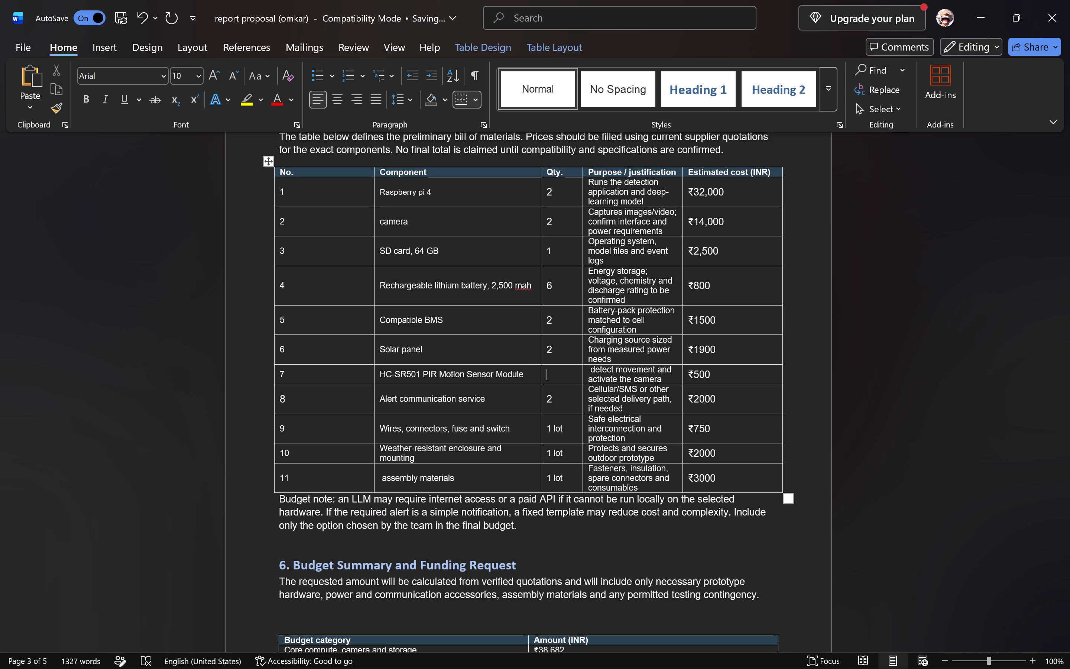
pyautogui.press('9')
# Set the estimated cost of the HC-SR501 PIR Motion Sensor Module to ₹1,500, including the thousands comma.
pyautogui.click(717, 374)
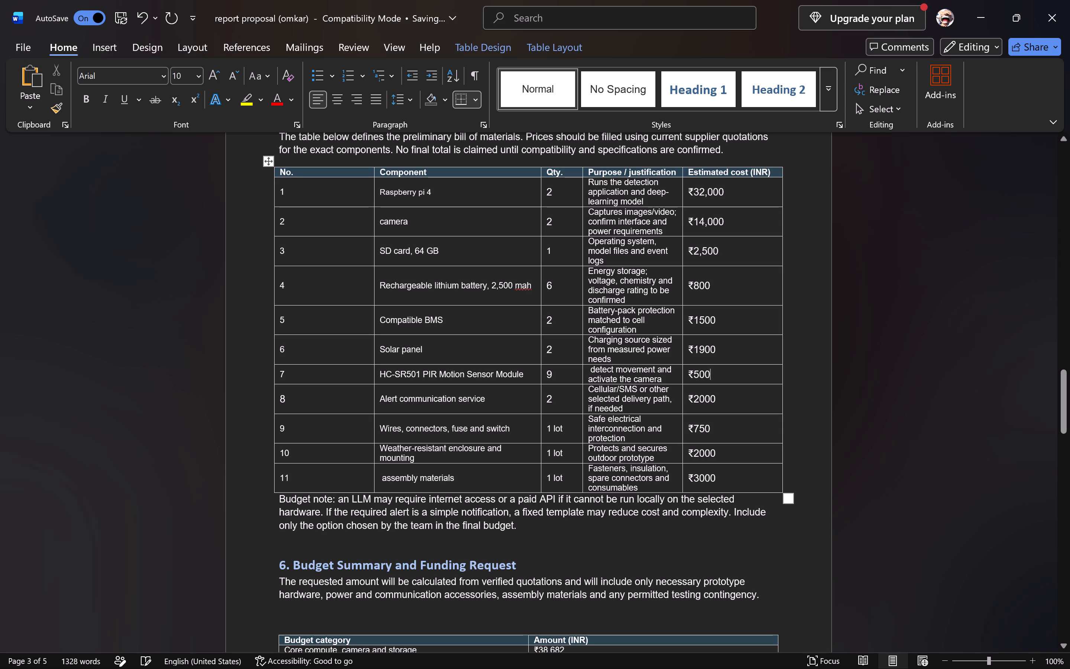
pyautogui.press('BackSpace')
pyautogui.press('BackSpace')
pyautogui.press('BackSpace')
pyautogui.press('1')
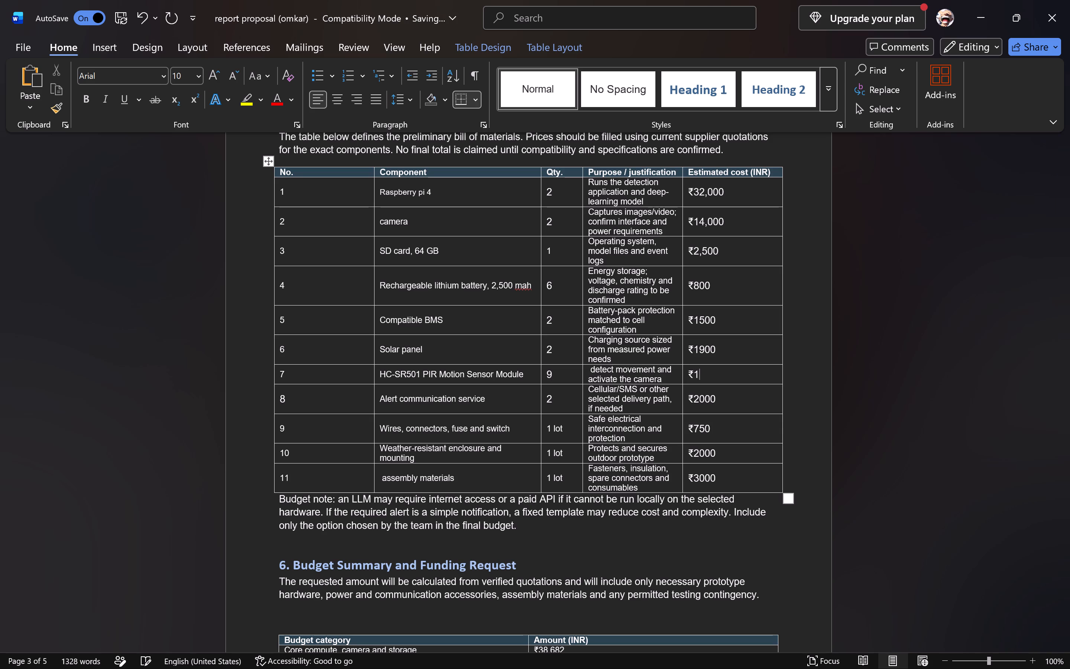
pyautogui.write('500')
pyautogui.press('Left')
pyautogui.press('Left')
pyautogui.press('Left')
pyautogui.press('Right')
pyautogui.press('Left')
pyautogui.press(',')
# Set the estimated cost of the rechargeable lithium battery to ₹2,200, including the thousands comma.
pyautogui.scroll(1, 717, 374)
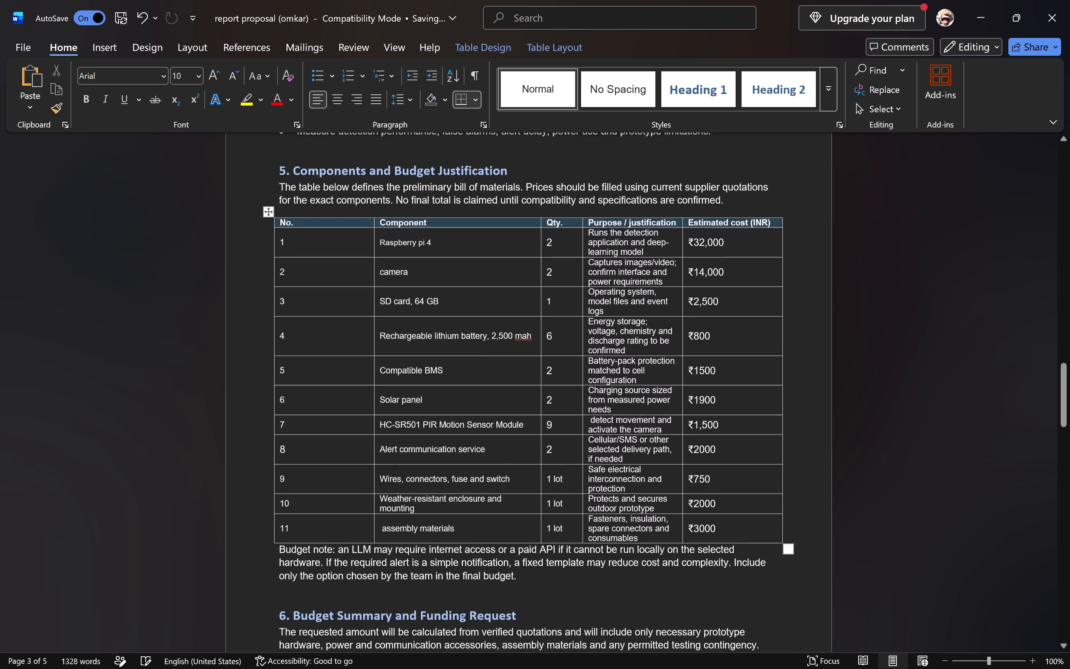
pyautogui.scroll(1, 717, 374)
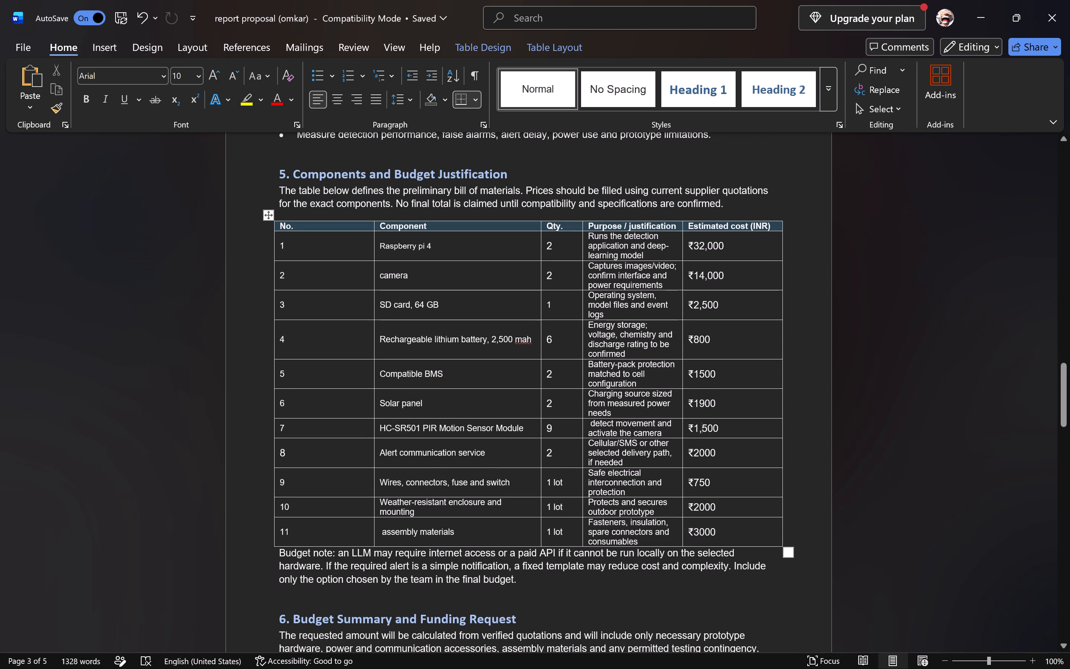
pyautogui.scroll(1, 717, 374)
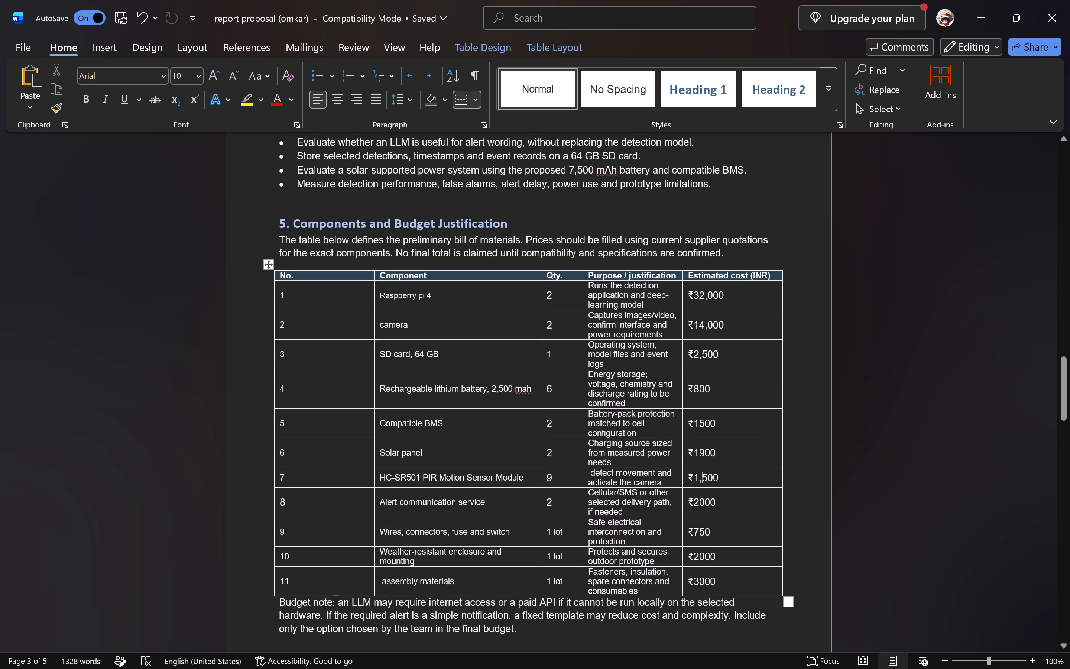
pyautogui.click(720, 393)
pyautogui.press('BackSpace')
pyautogui.press('BackSpace')
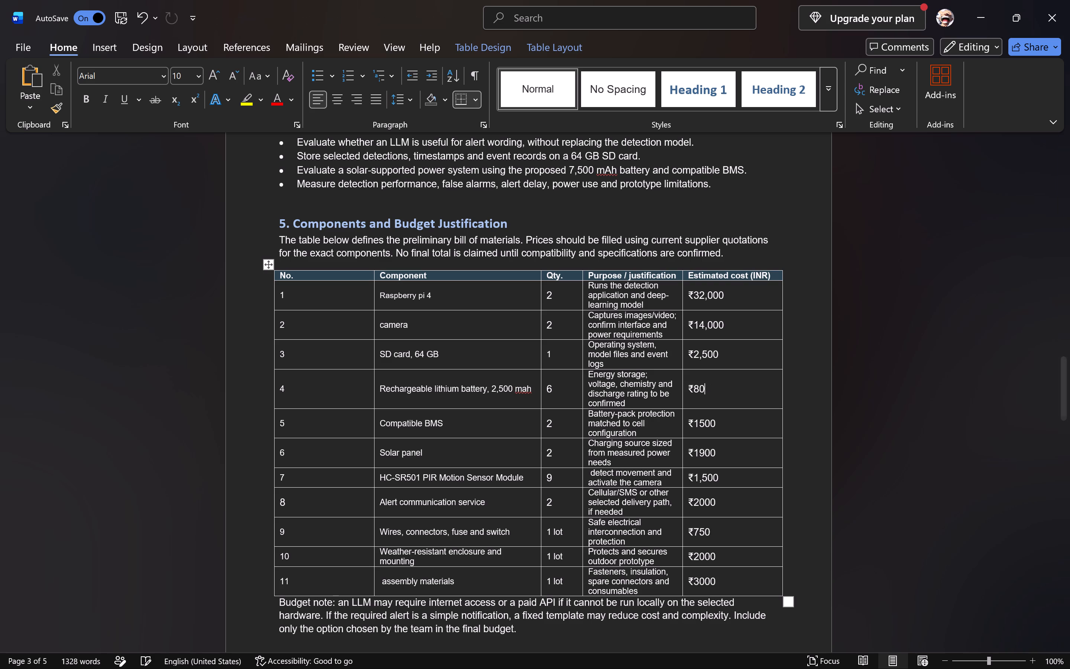
pyautogui.press('BackSpace')
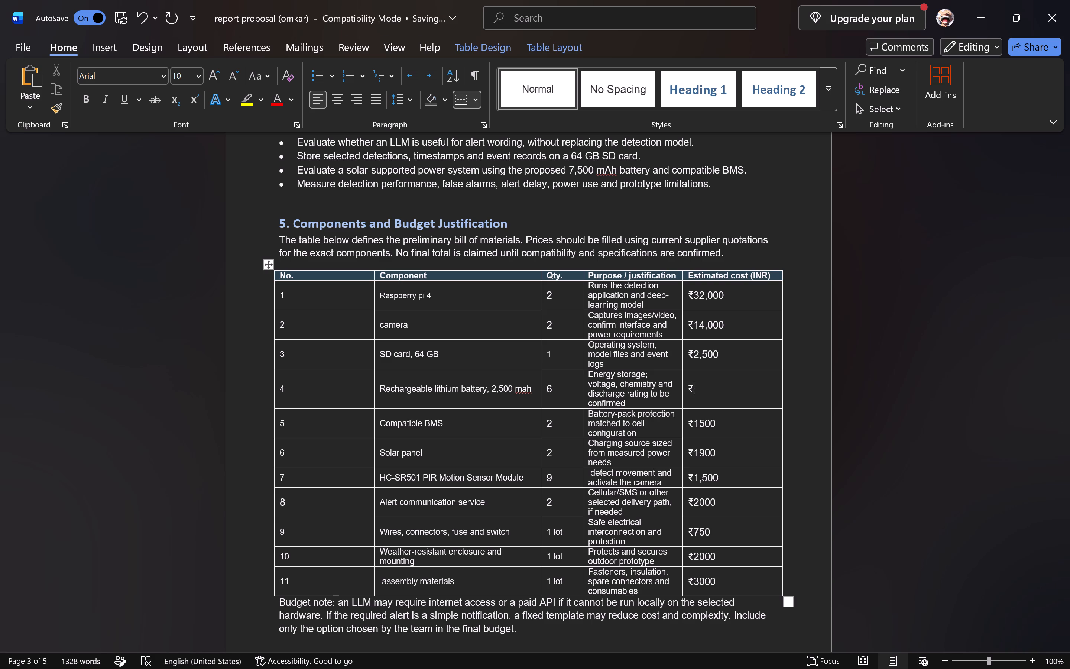
pyautogui.write('22')
pyautogui.write('00')
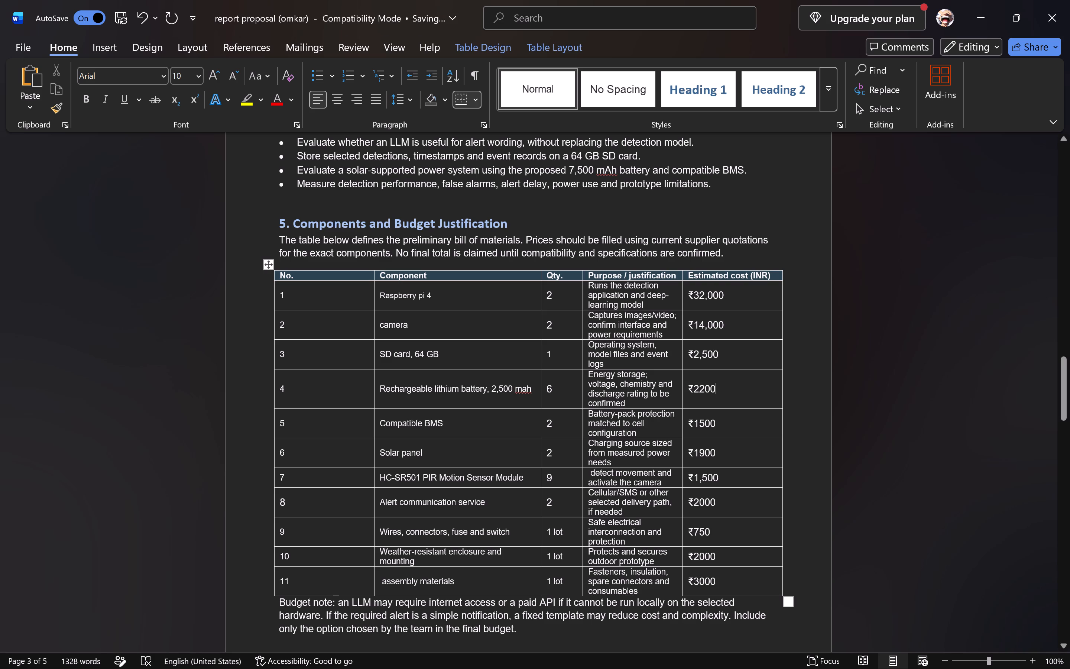
pyautogui.click(701, 392)
pyautogui.press(',')
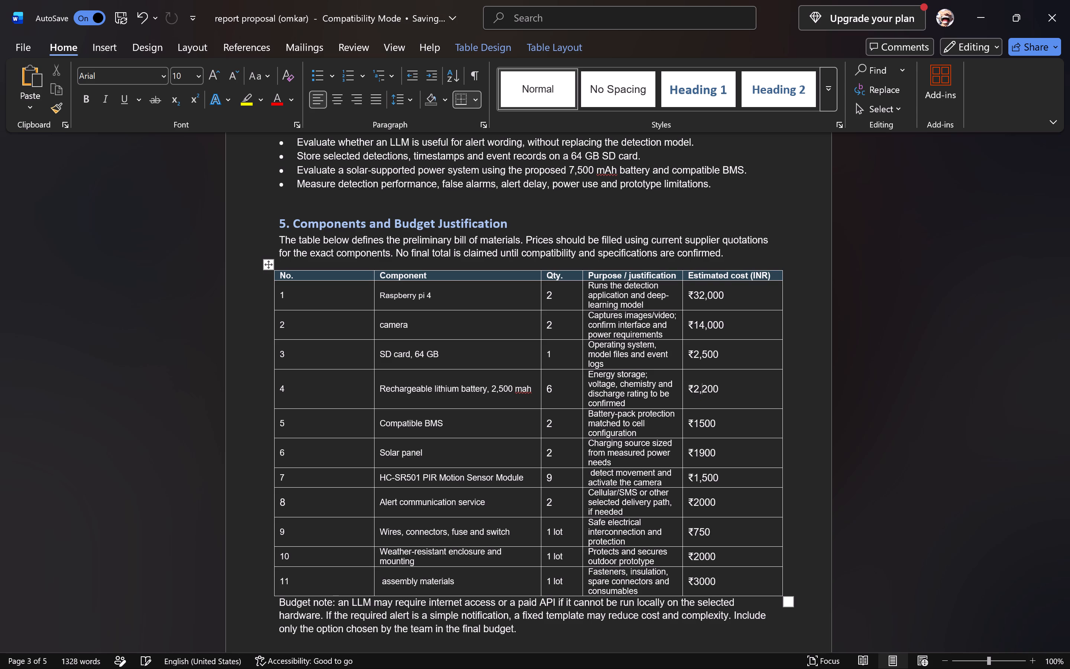
# Set the quantity of the 64 GB SD card in the bill of materials to 2.
pyautogui.click(565, 354)
pyautogui.press('BackSpace')
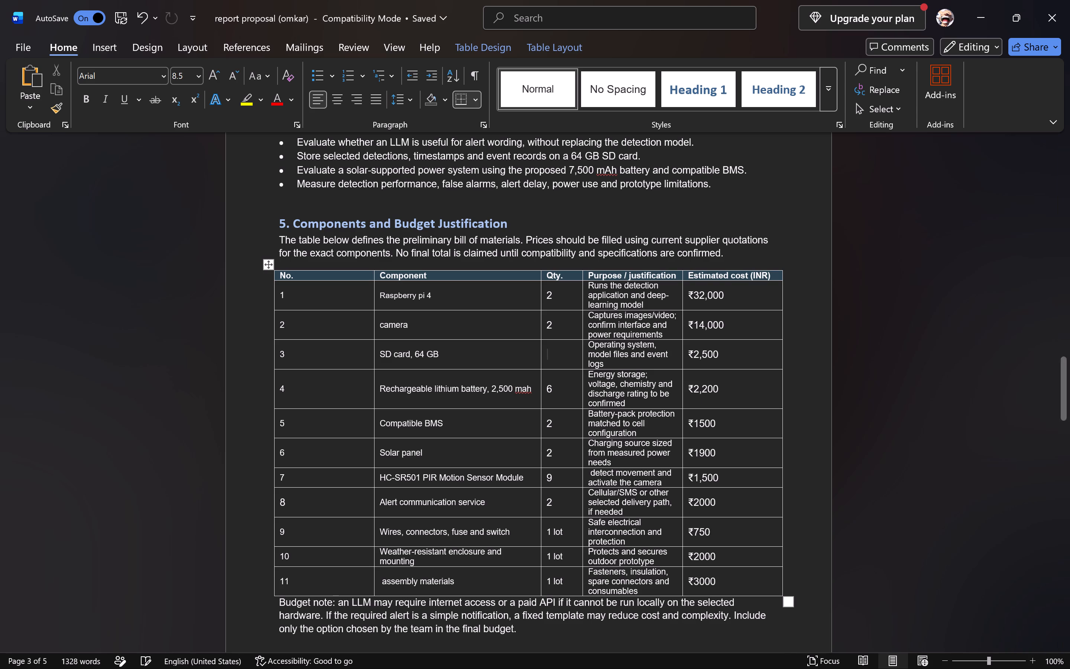
pyautogui.press('2')
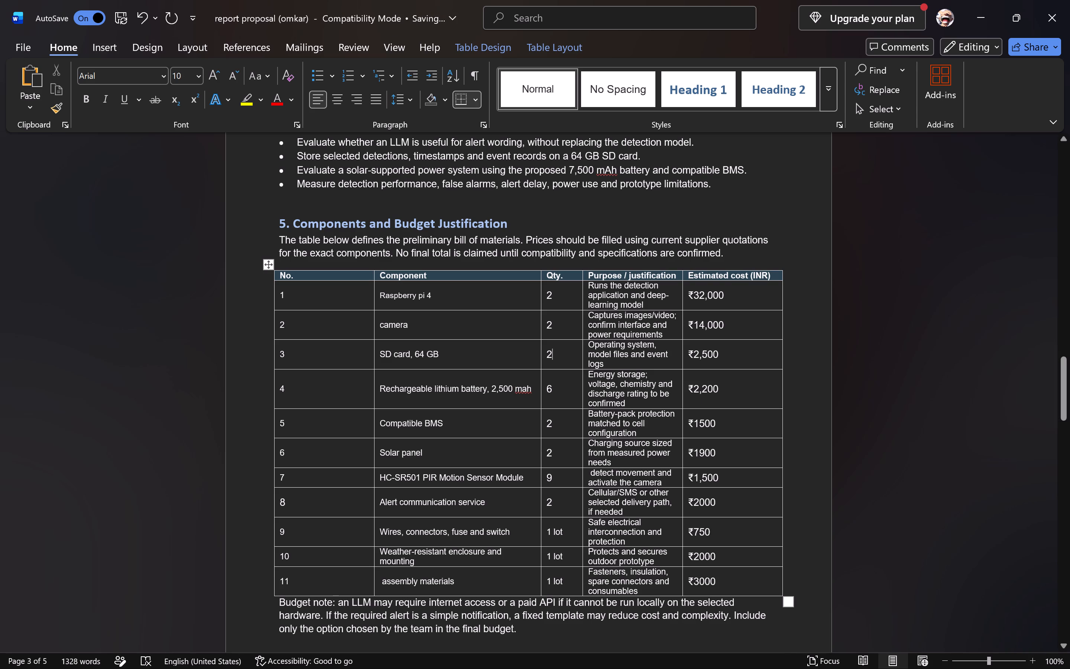
# Set the estimated cost of the 64 GB SD card to ₹5,000, including the thousands comma.
pyautogui.click(723, 355)
pyautogui.press('BackSpace')
pyautogui.press('BackSpace')
pyautogui.press('BackSpace')
pyautogui.press('BackSpace')
pyautogui.press('BackSpace')
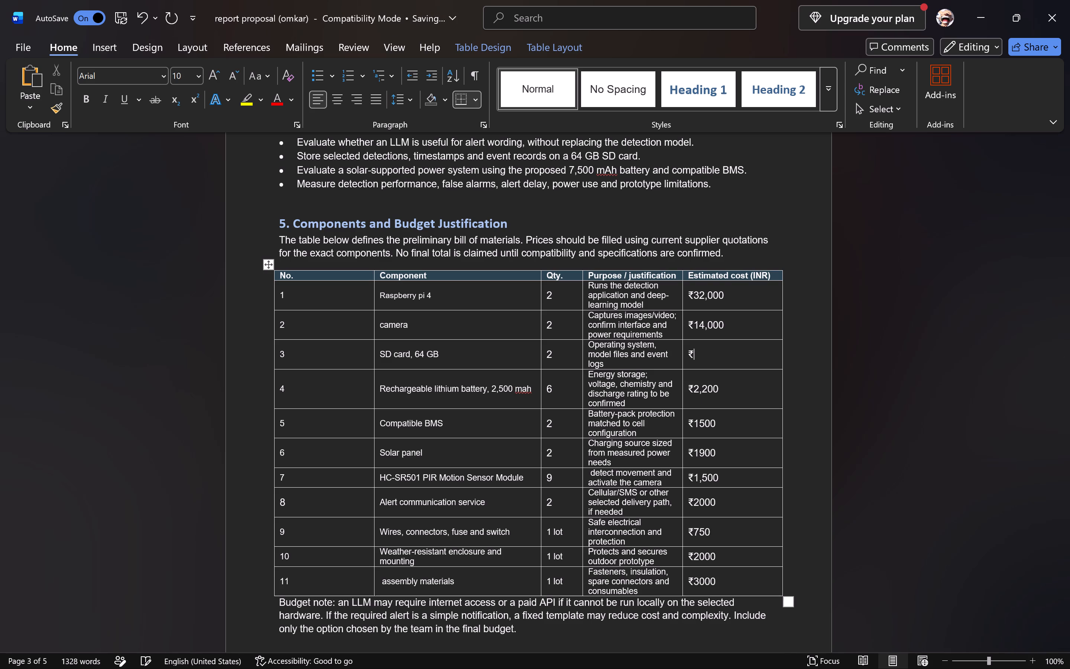
pyautogui.press('3')
pyautogui.press('BackSpace')
pyautogui.write('5000')
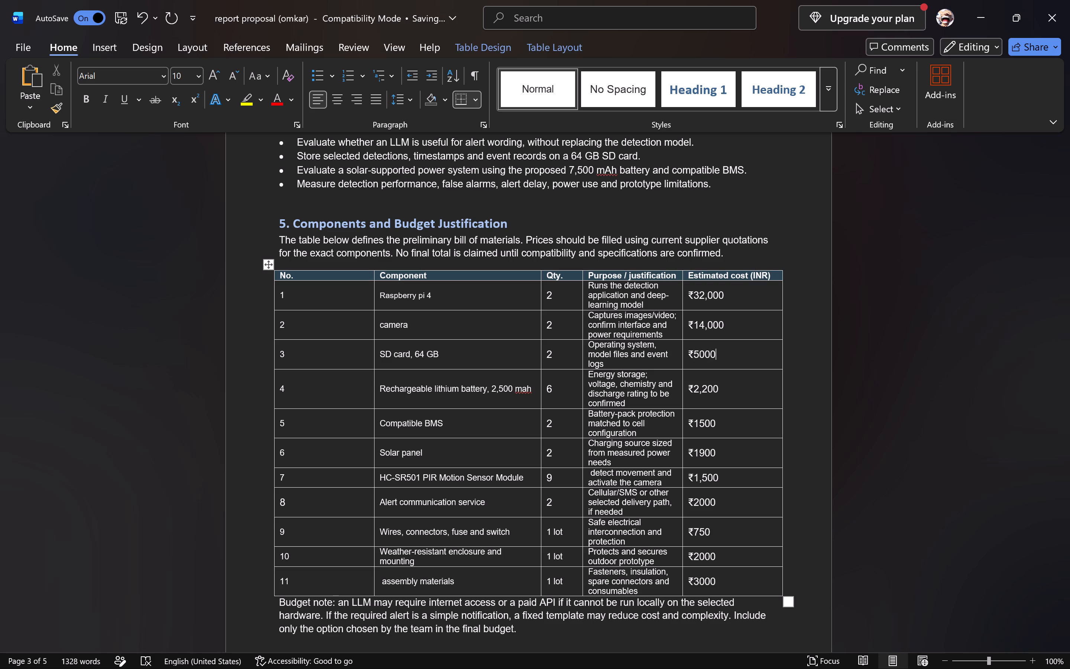
pyautogui.press('Left')
pyautogui.press('Left')
pyautogui.press('Left')
pyautogui.press(',')
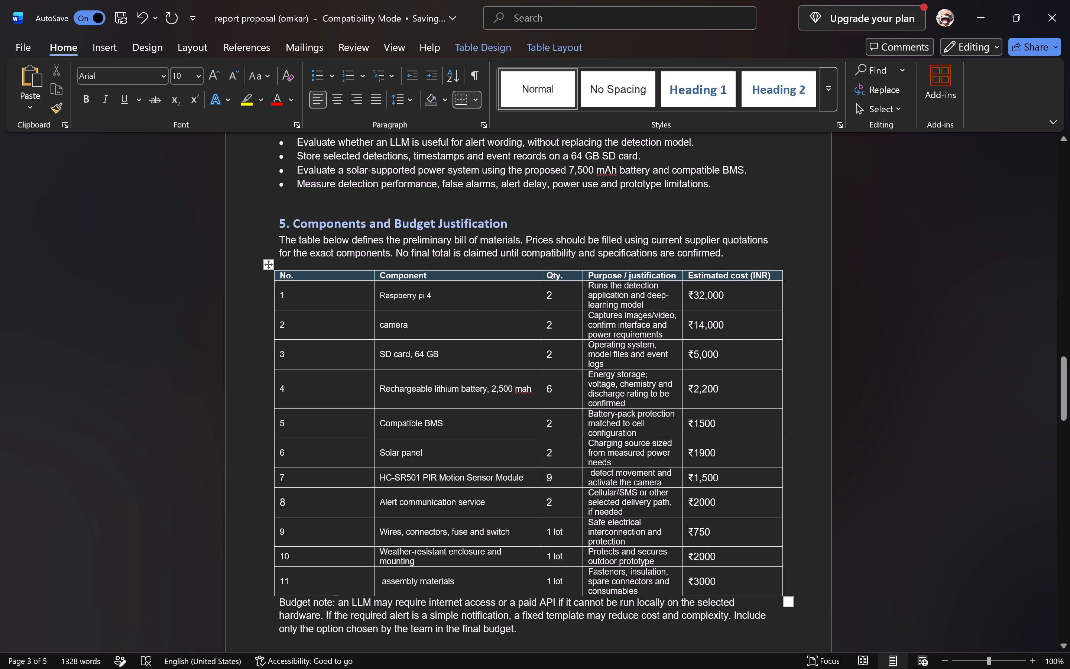
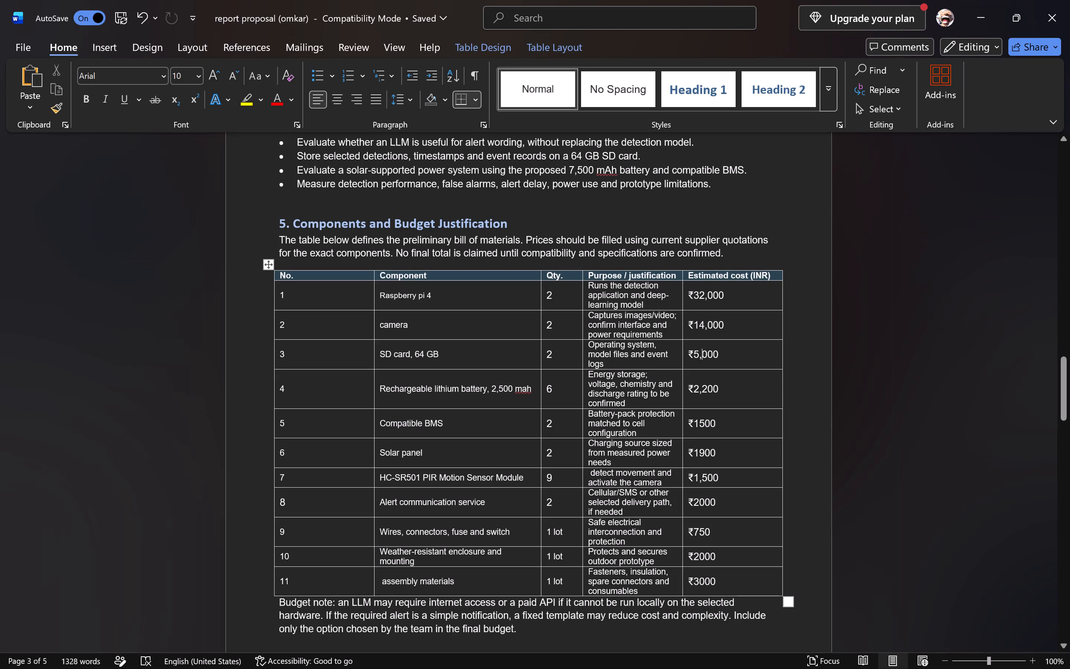
# Set the estimated cost of the solar panel to ₹3,200, including the thousands comma.
pyautogui.click(723, 455)
pyautogui.press('BackSpace')
pyautogui.press('BackSpace')
pyautogui.press('BackSpace')
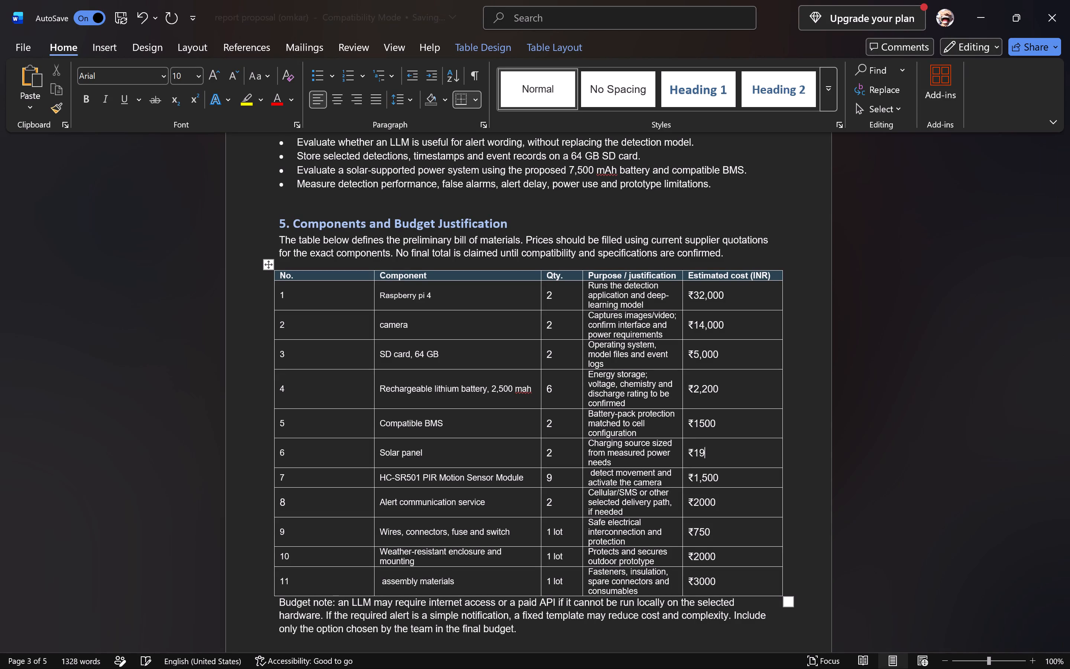
pyautogui.press('BackSpace')
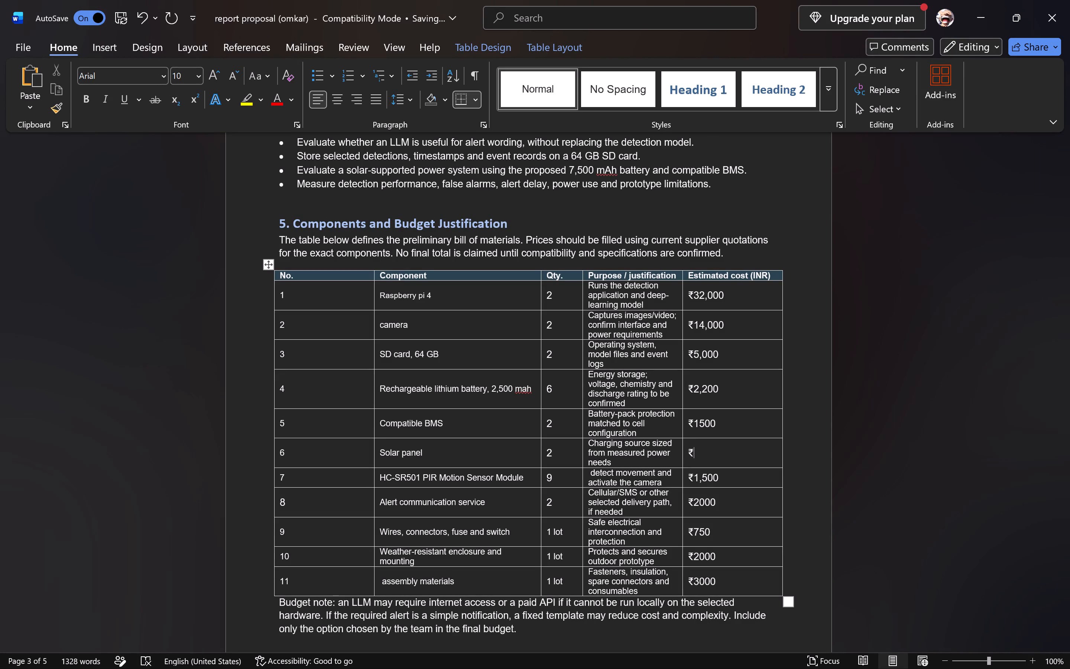
pyautogui.write('3200')
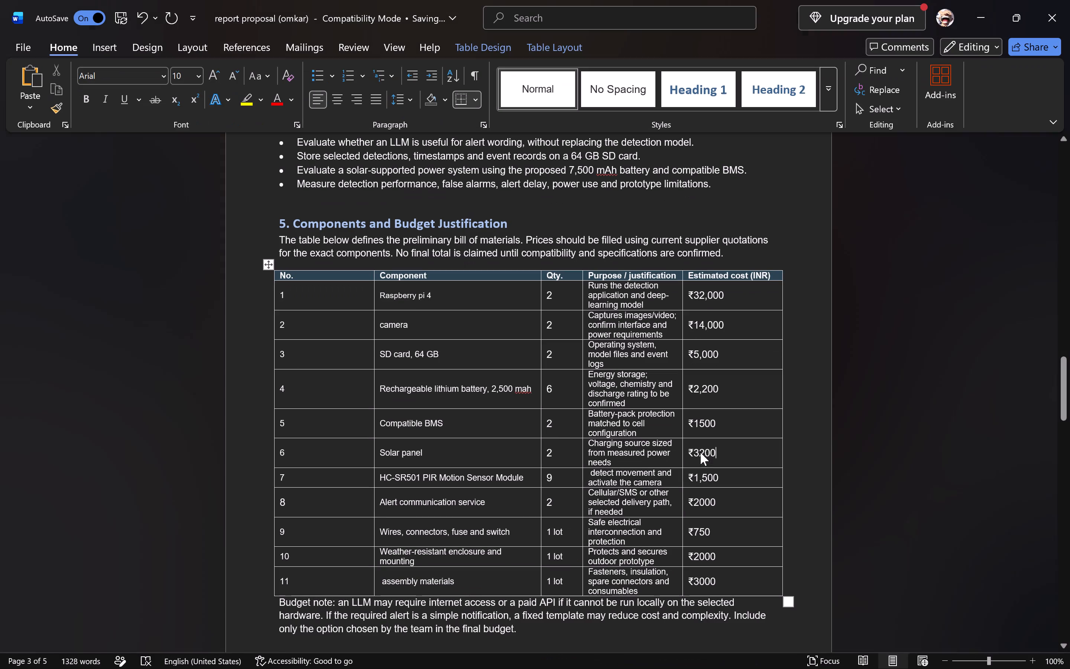
pyautogui.click(698, 454)
pyautogui.press(',')
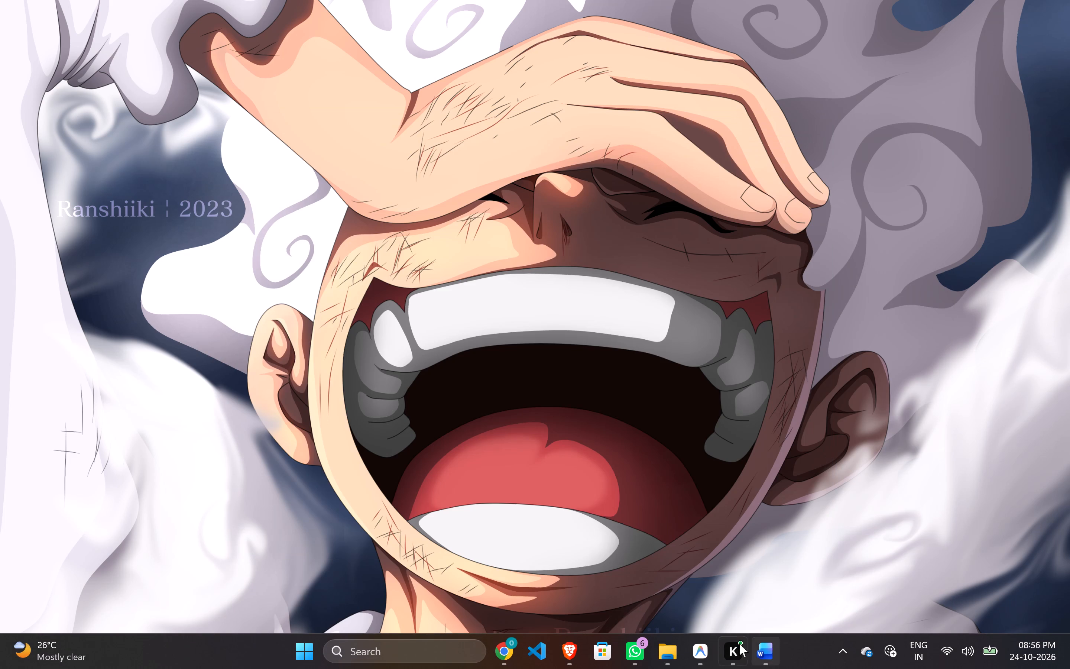
pyautogui.click(470, 652)
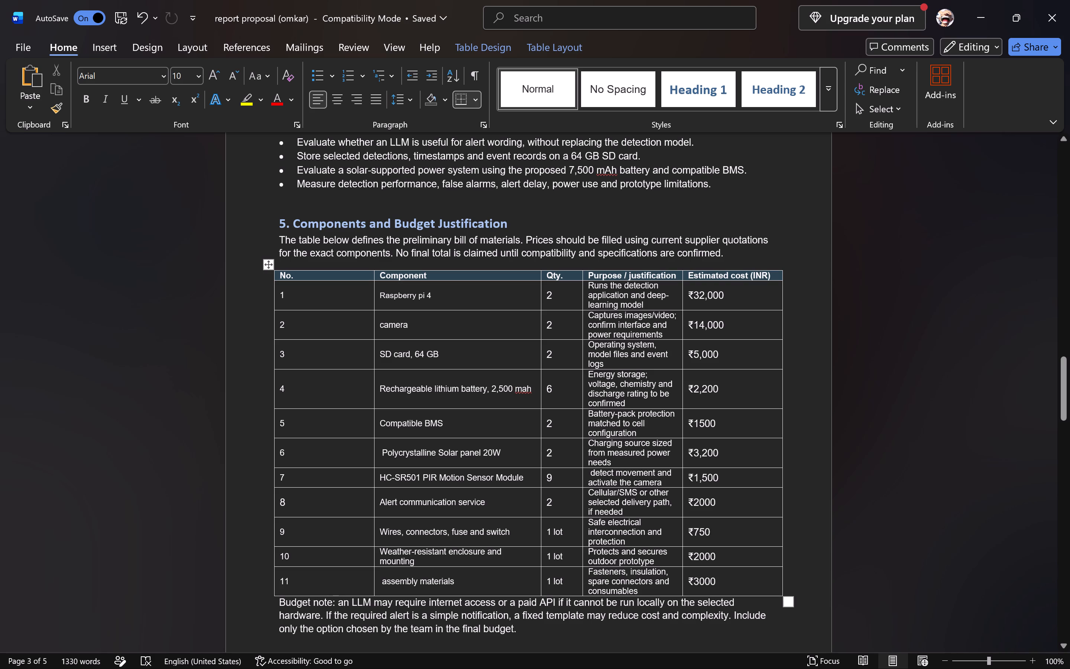
pyautogui.press('BackSpace')
pyautogui.press('BackSpace')
pyautogui.press('BackSpace')
pyautogui.press('BackSpace')
pyautogui.press('BackSpace')
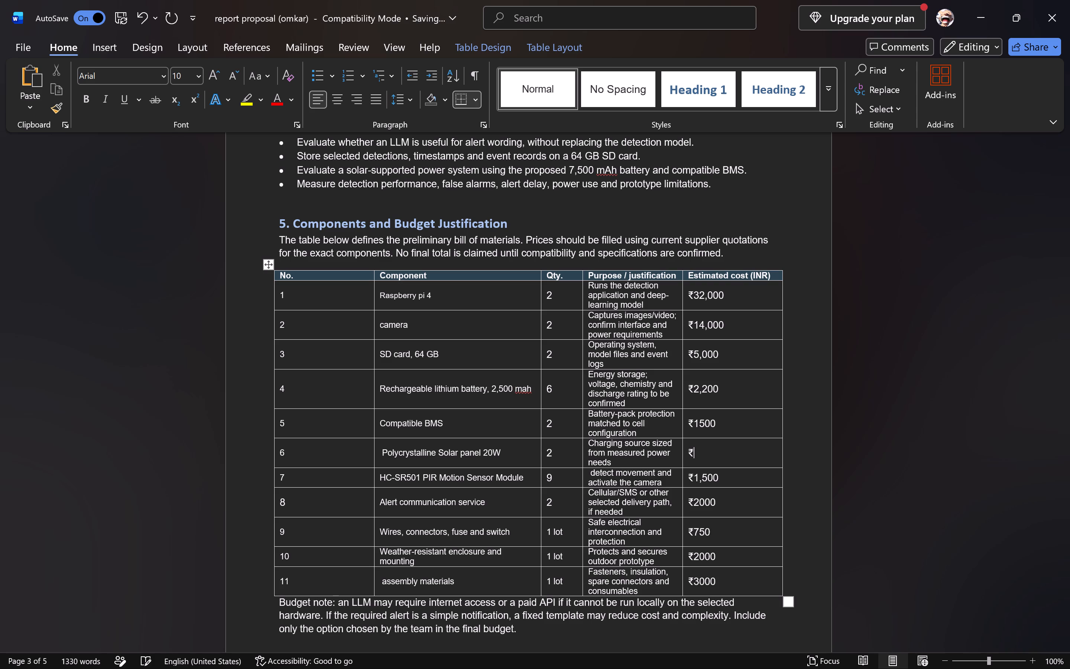
pyautogui.write('5,260')
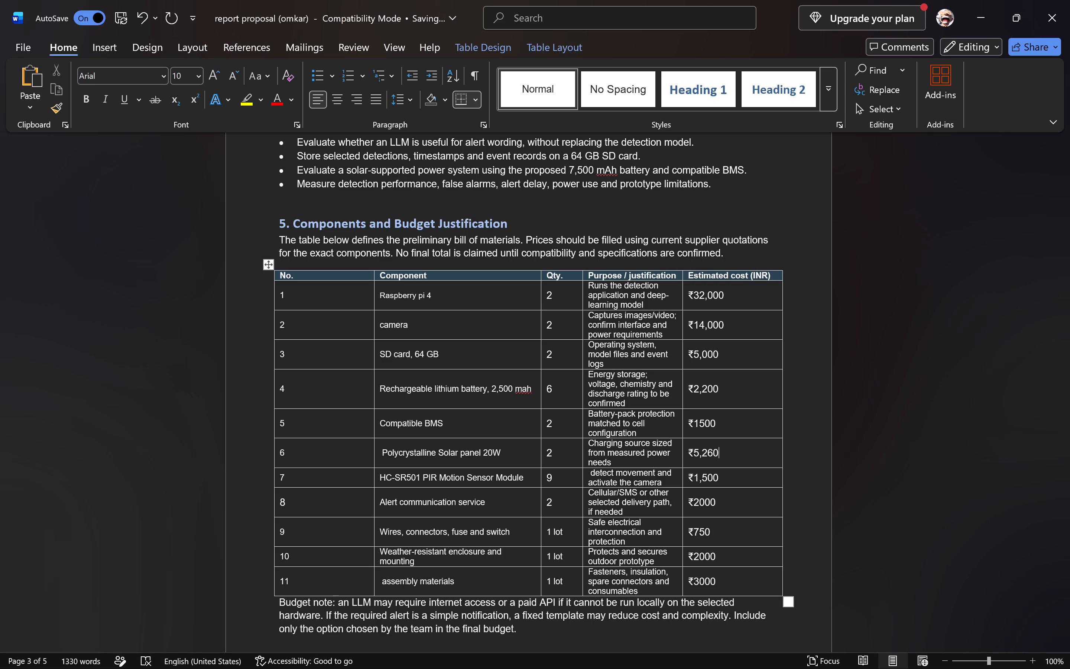
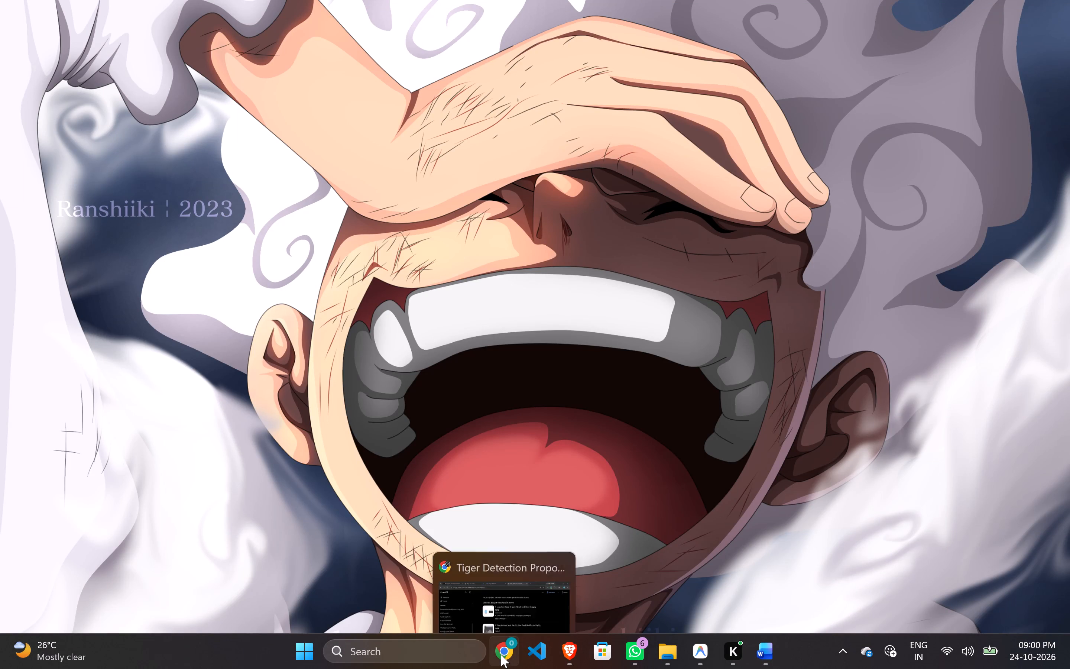
# Switch to Chrome and search the web for "rassbery pie 4gb ram" in a new tab.
pyautogui.keyDown('ctrl'); pyautogui.scroll(-1, 499, 595); pyautogui.keyUp('ctrl')
pyautogui.click(499, 595)
pyautogui.click(733, 15)
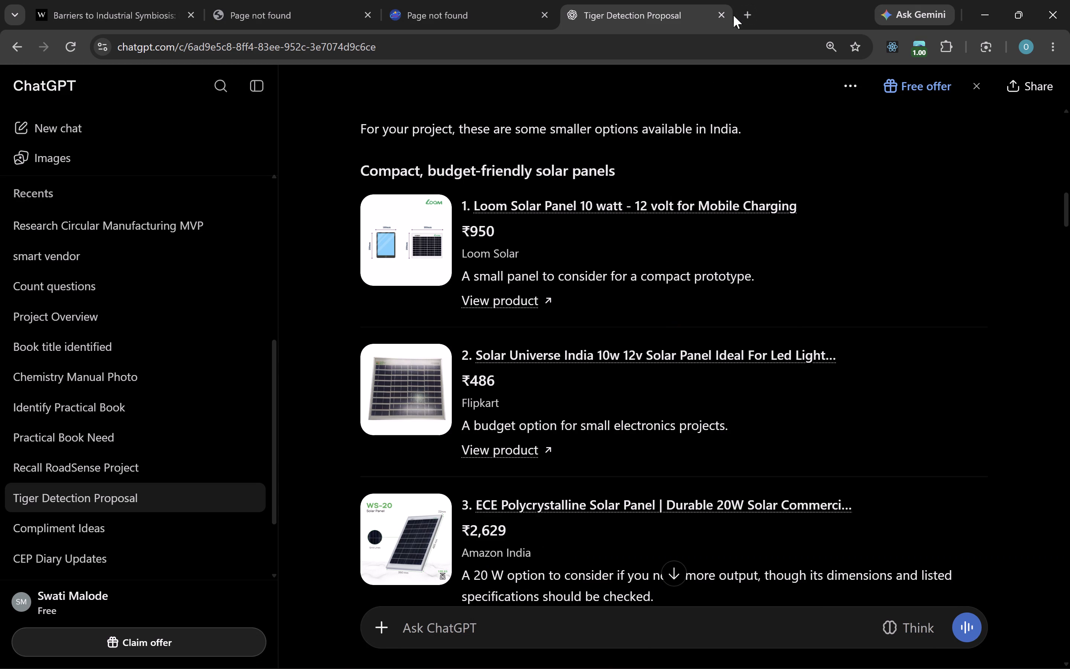
pyautogui.click(743, 14)
pyautogui.write('rassbery pie 4gb ram')
pyautogui.press('space')
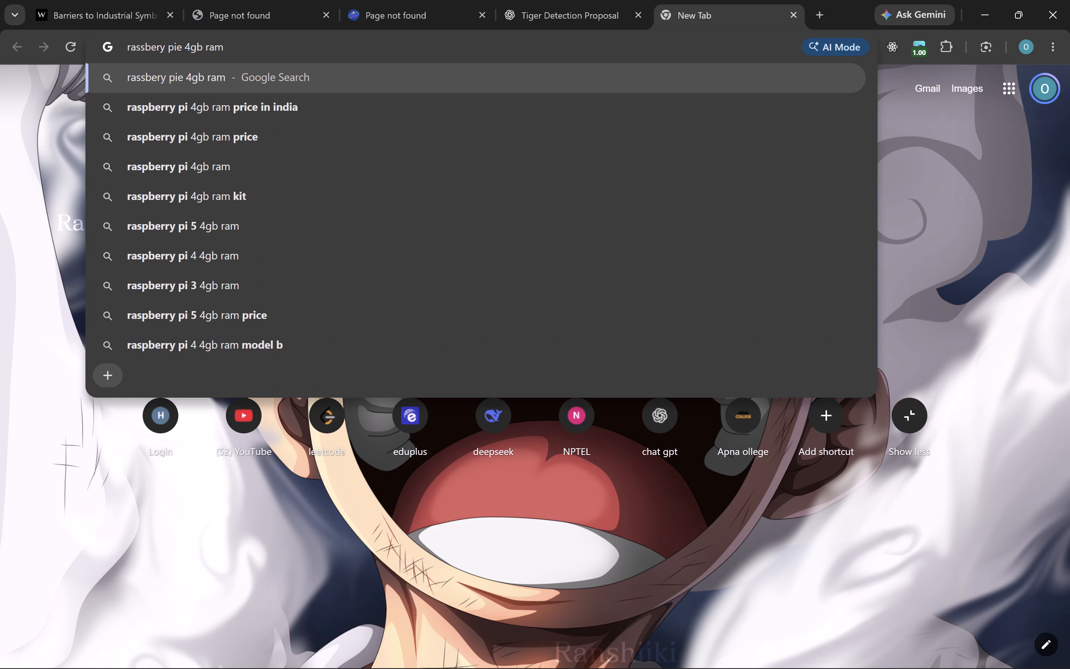
pyautogui.press('Return')
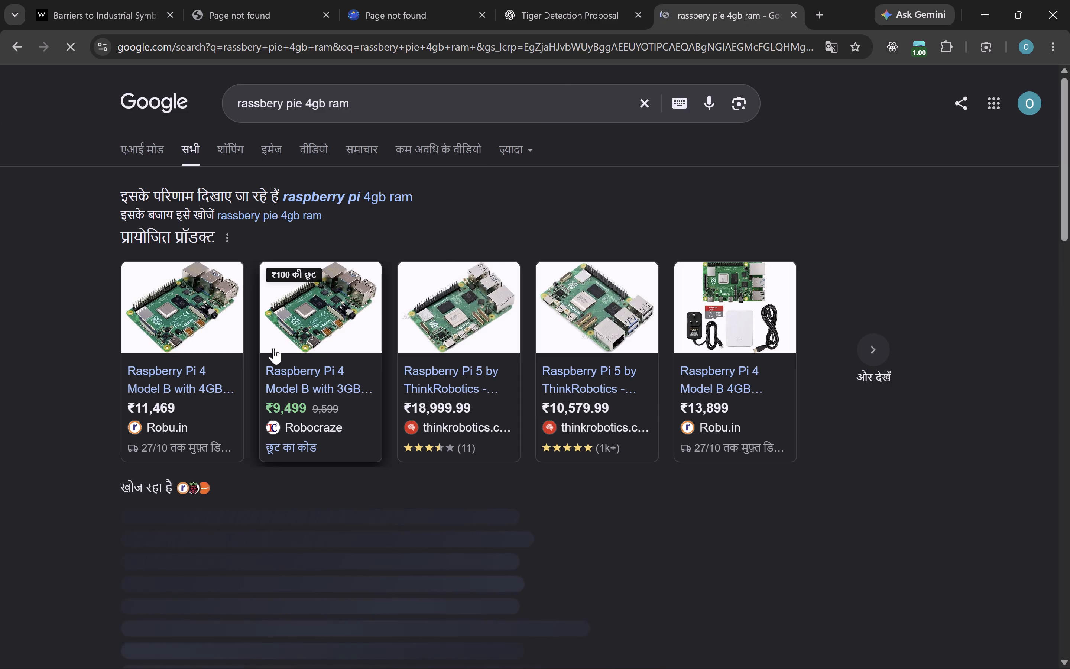
# View the ThinkRobotics Raspberry Pi 5 product listing from the sponsored results and return to the search results.
pyautogui.click(447, 390)
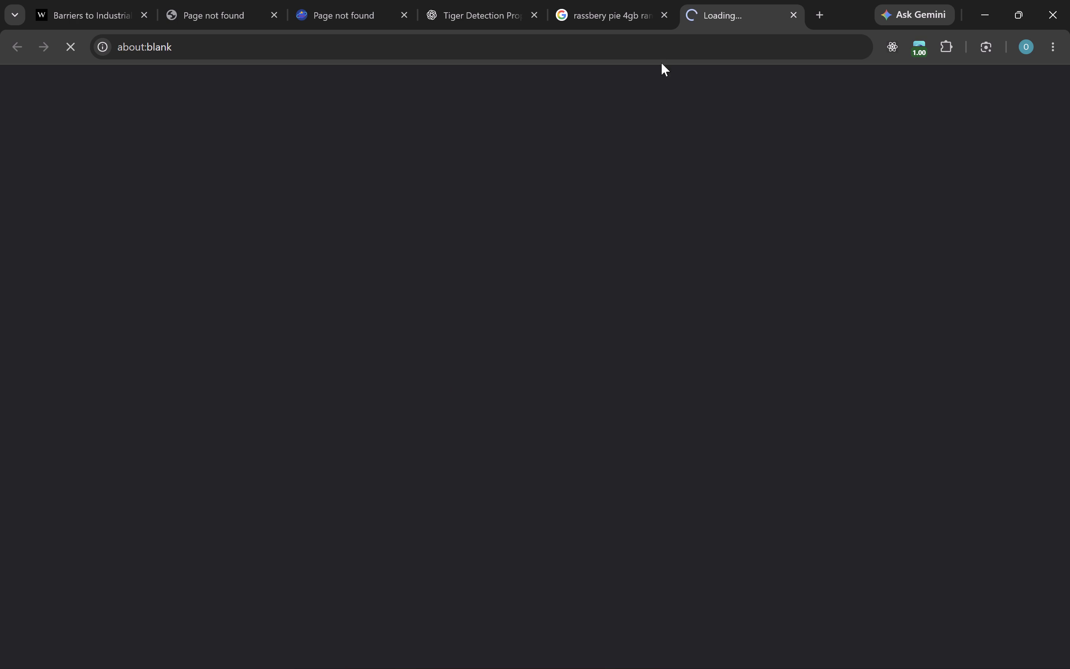
pyautogui.click(615, 0)
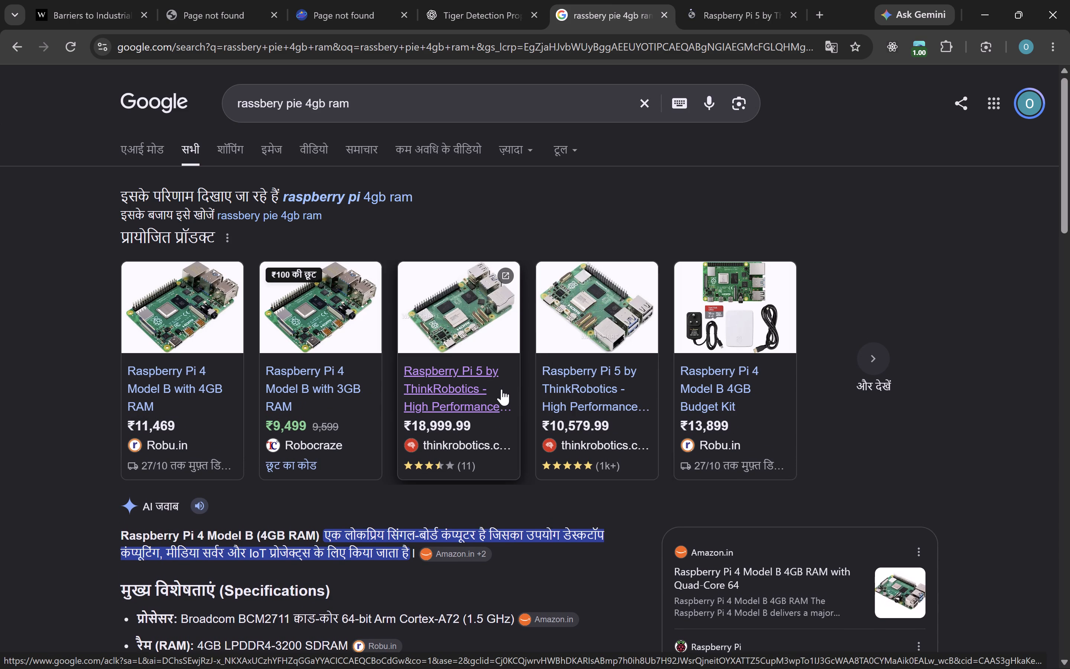
pyautogui.click(748, 0)
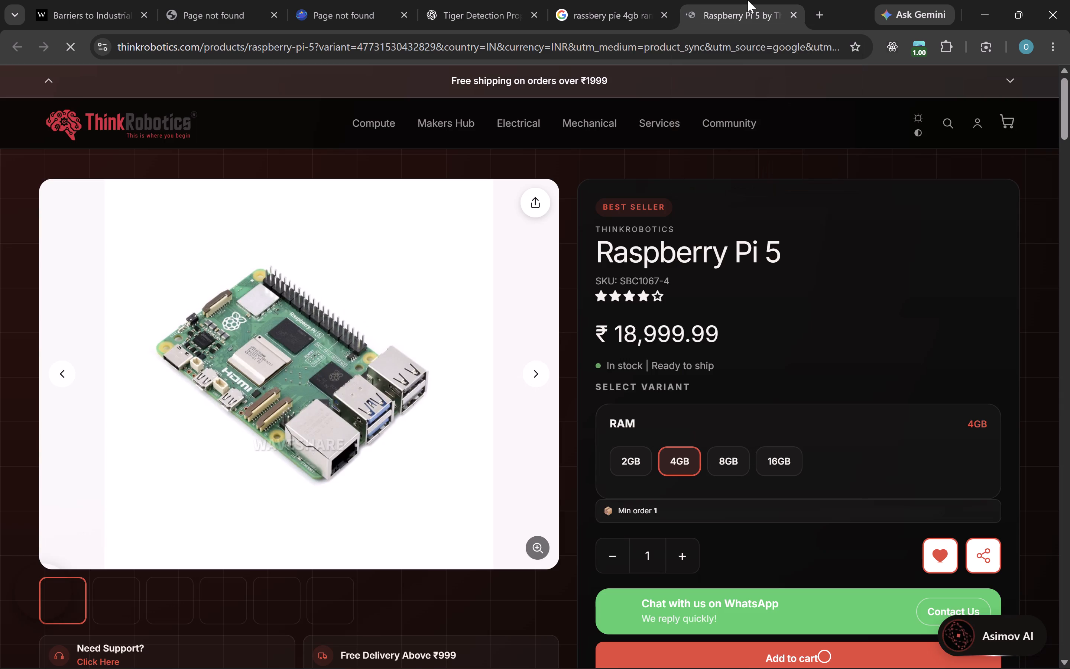
pyautogui.click(629, 0)
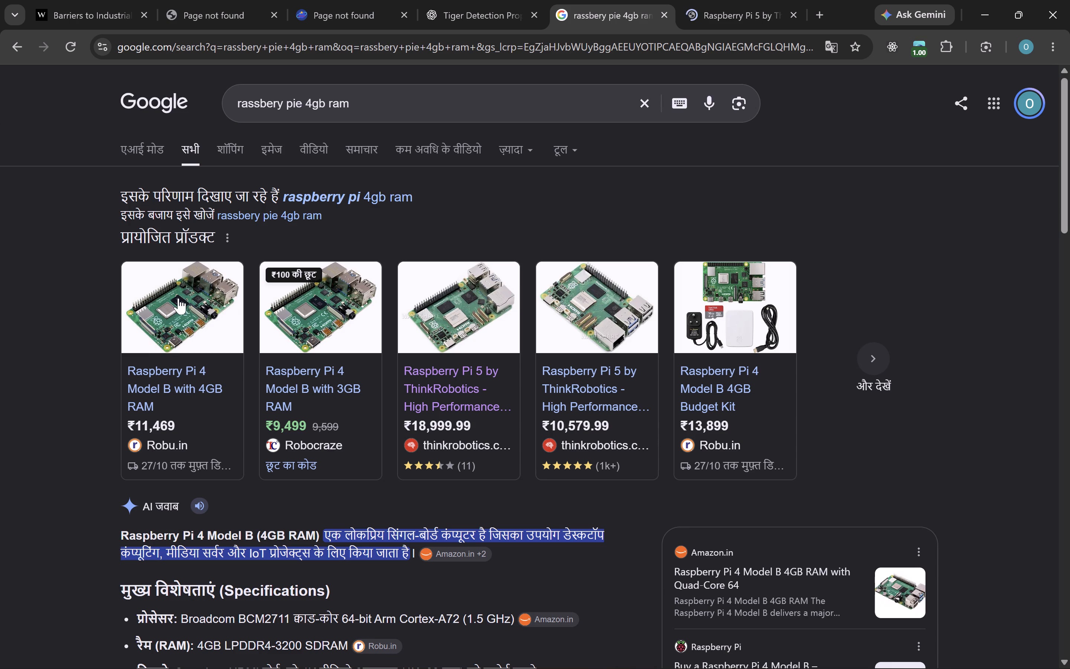
# Open Robu.in's Raspberry Pi 4 Model B with 4GB RAM listing and copy the product title.
pyautogui.click(197, 382)
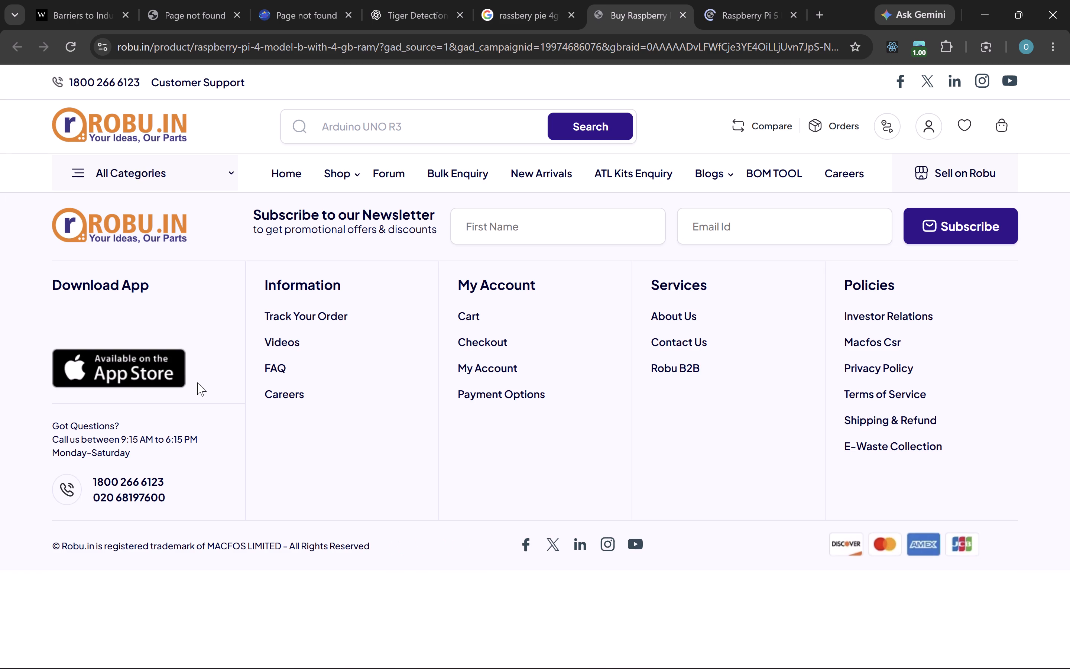
pyautogui.scroll(2, 197, 382)
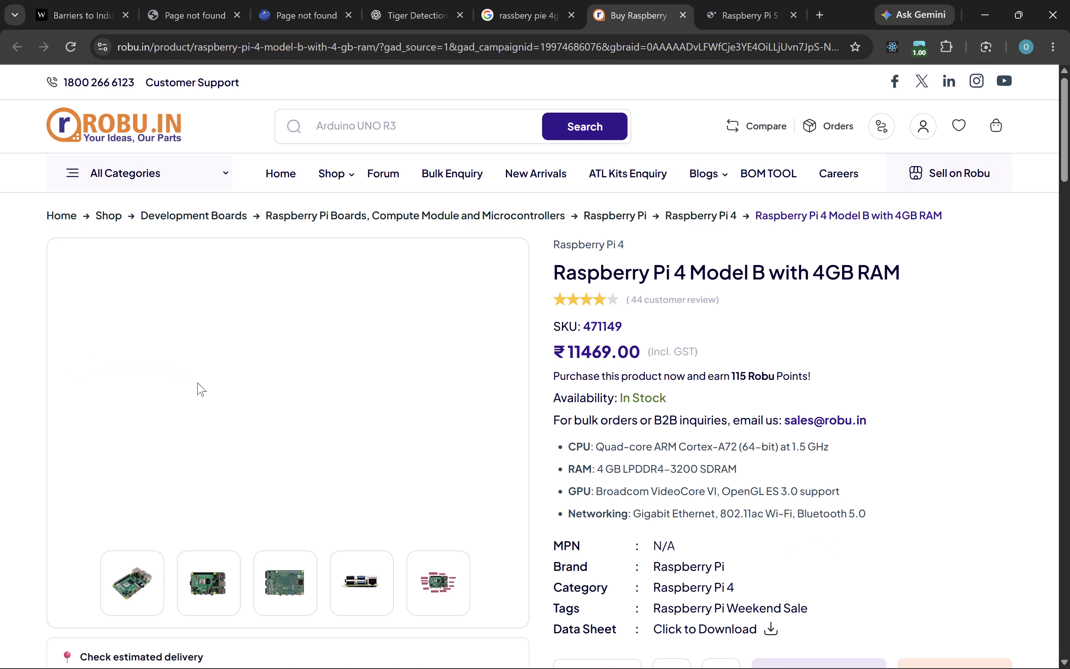
pyautogui.scroll(-1, 197, 382)
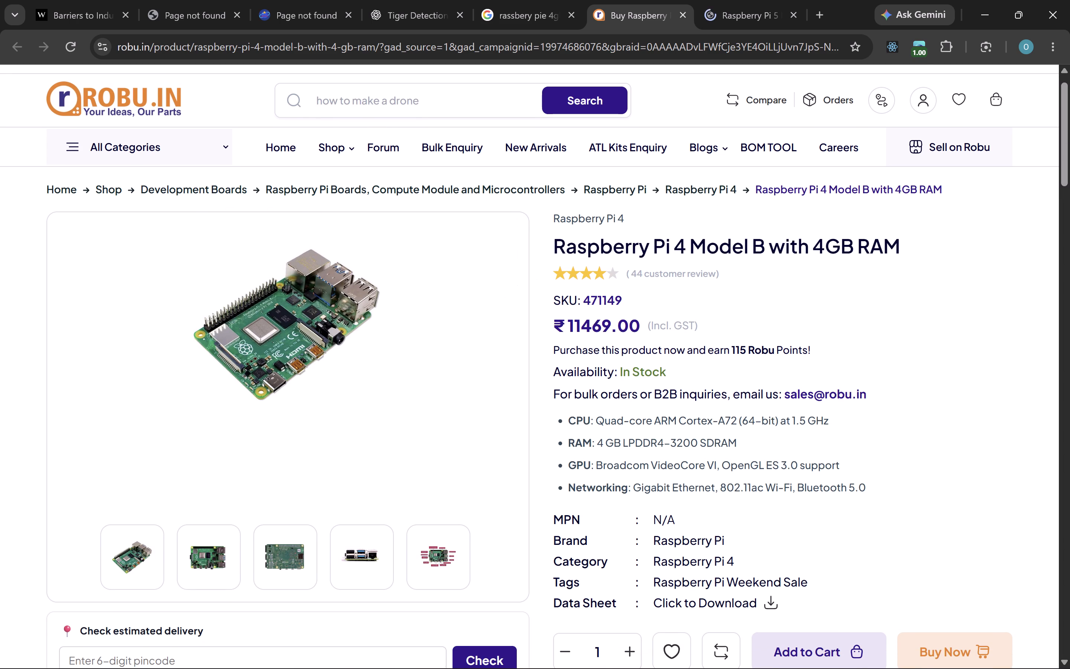
pyautogui.click(558, 248)
pyautogui.moveTo(555, 245); pyautogui.dragTo(783, 236)
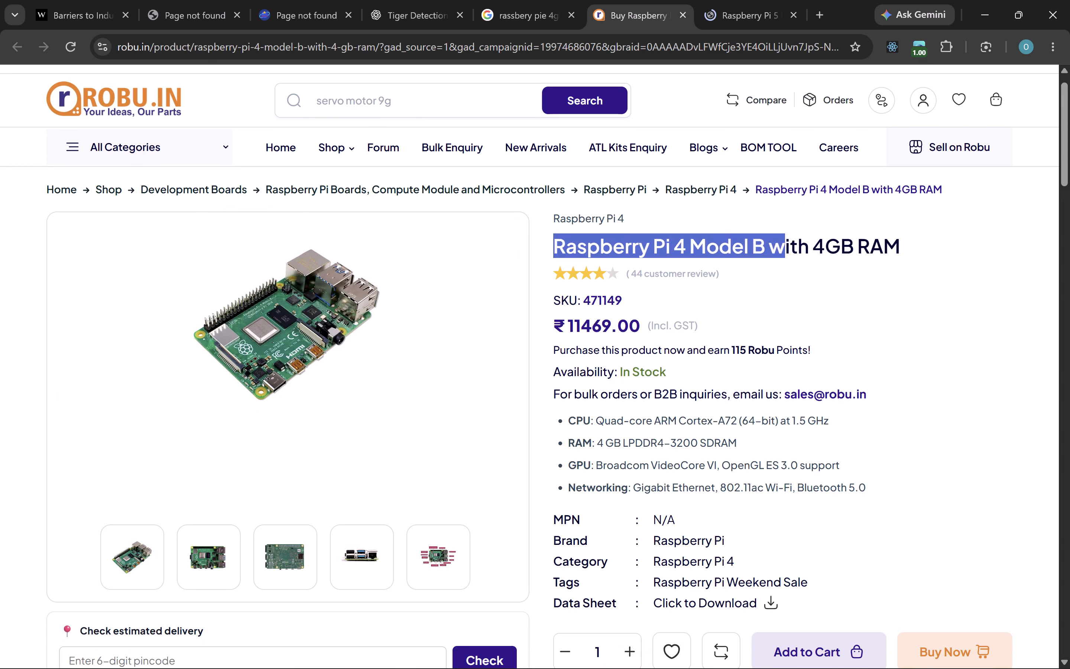
pyautogui.moveTo(783, 236); pyautogui.dragTo(907, 237)
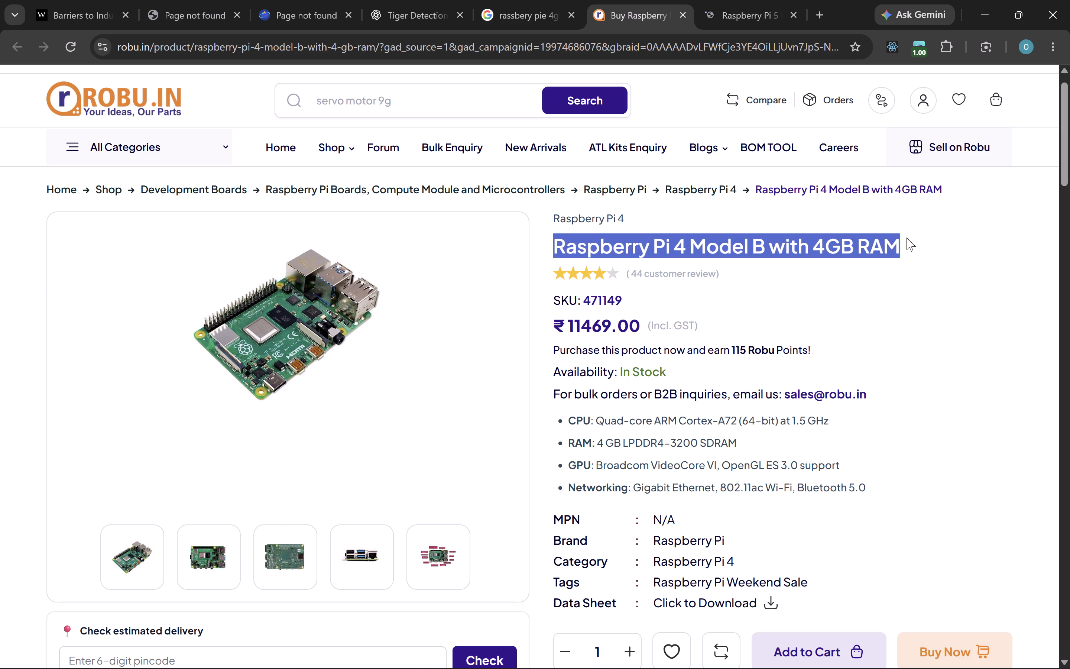
pyautogui.moveTo(907, 237); pyautogui.dragTo(905, 237)
pyautogui.hotkey('ctrl', 'c')
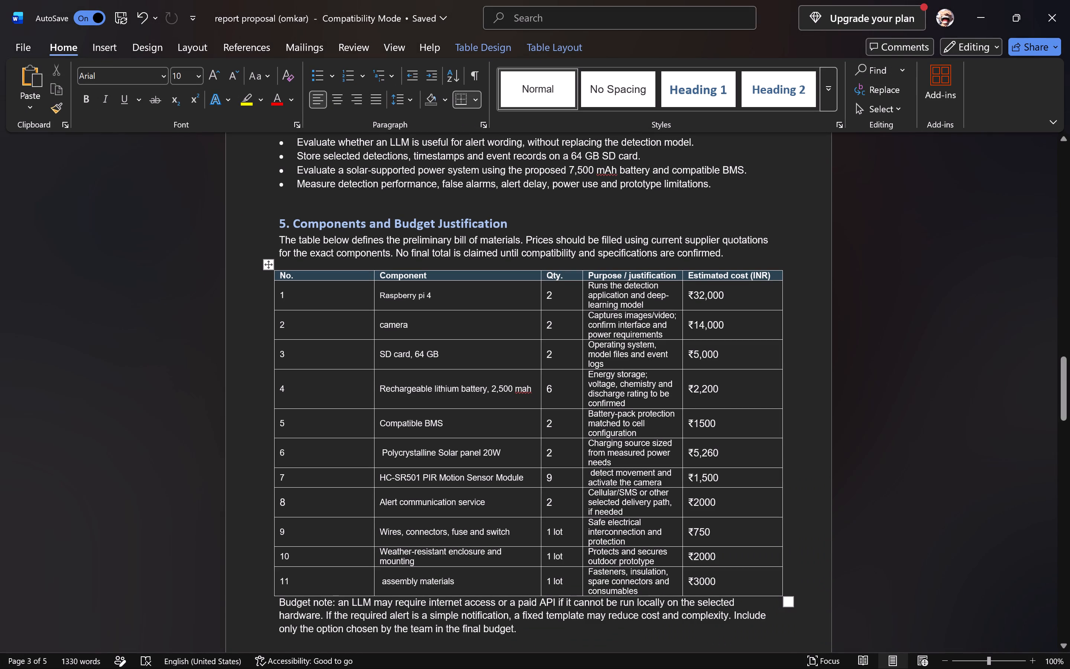
# In the Word bill of materials, replace the first component's name with the copied Raspberry Pi 4 Model B with 4GB RAM.
pyautogui.moveTo(441, 302); pyautogui.dragTo(396, 294)
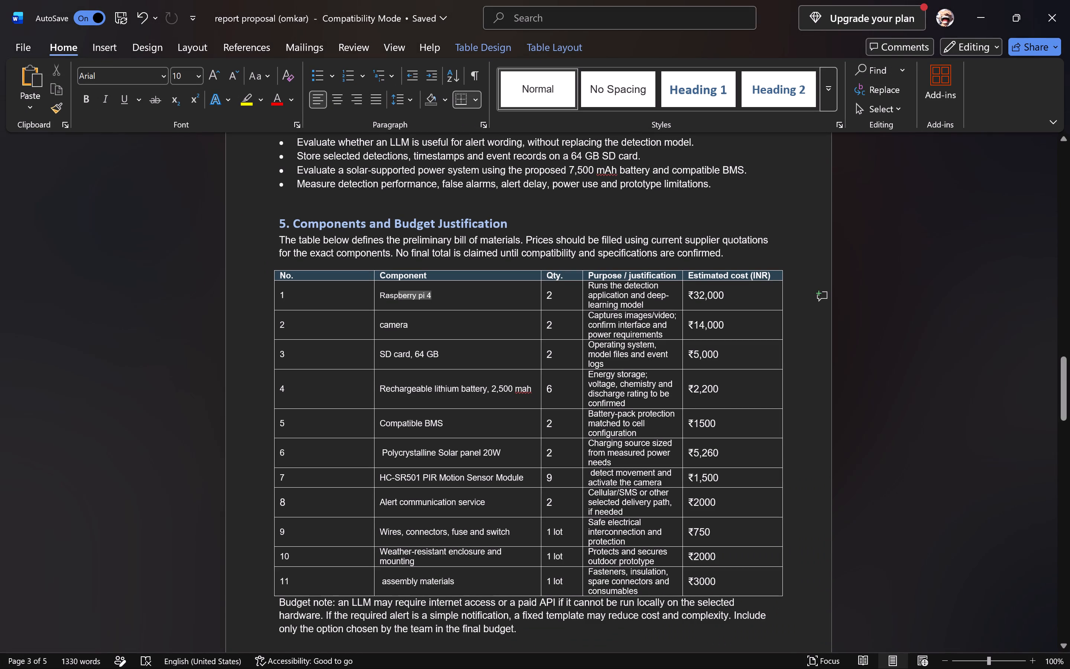
pyautogui.moveTo(396, 294); pyautogui.dragTo(390, 294)
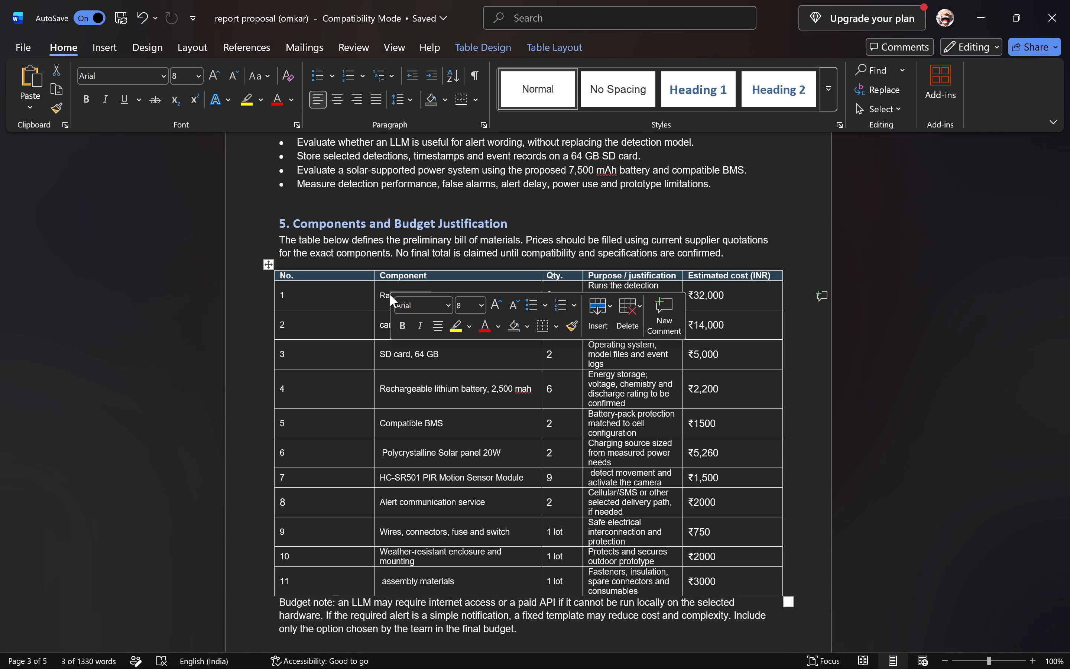
pyautogui.click(487, 284)
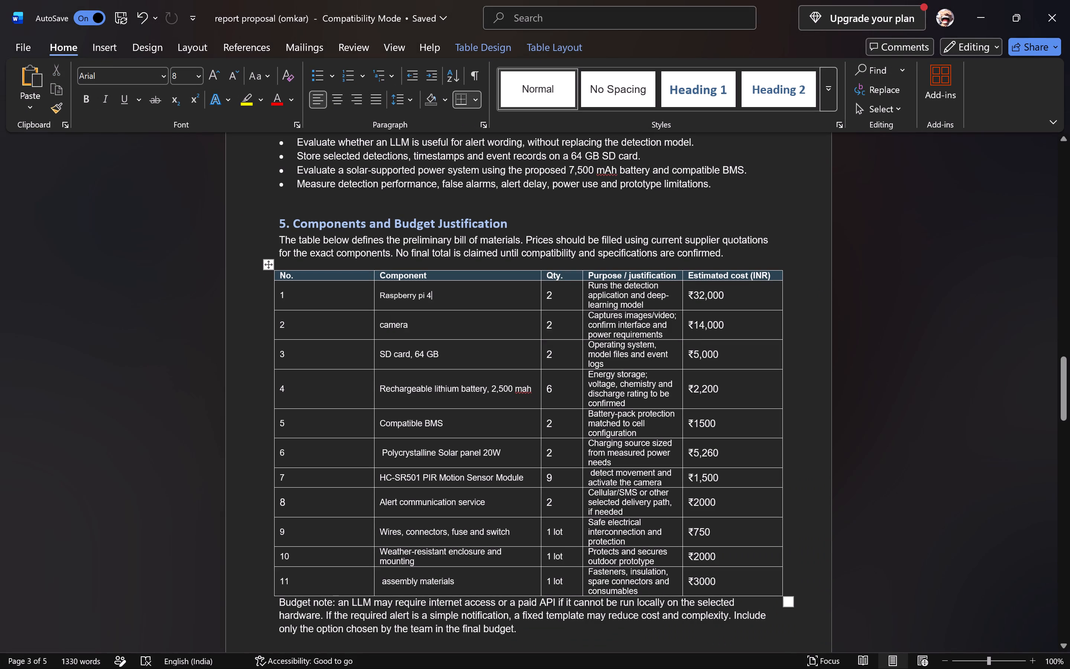
pyautogui.hotkey('ctrl', 'v')
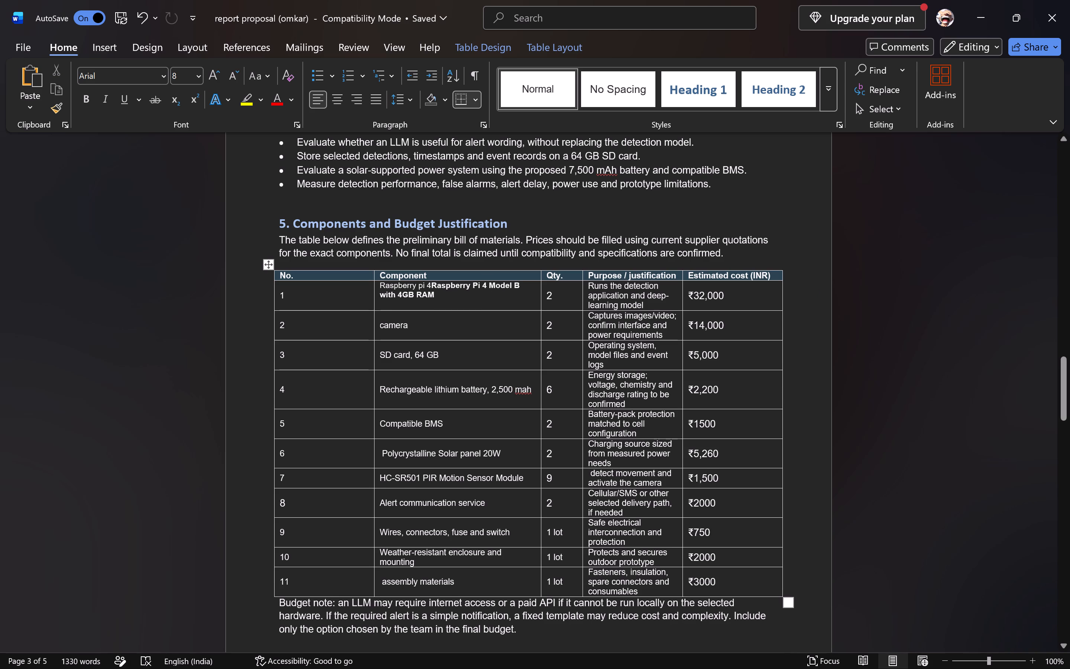
pyautogui.click(431, 285)
pyautogui.press('BackSpace')
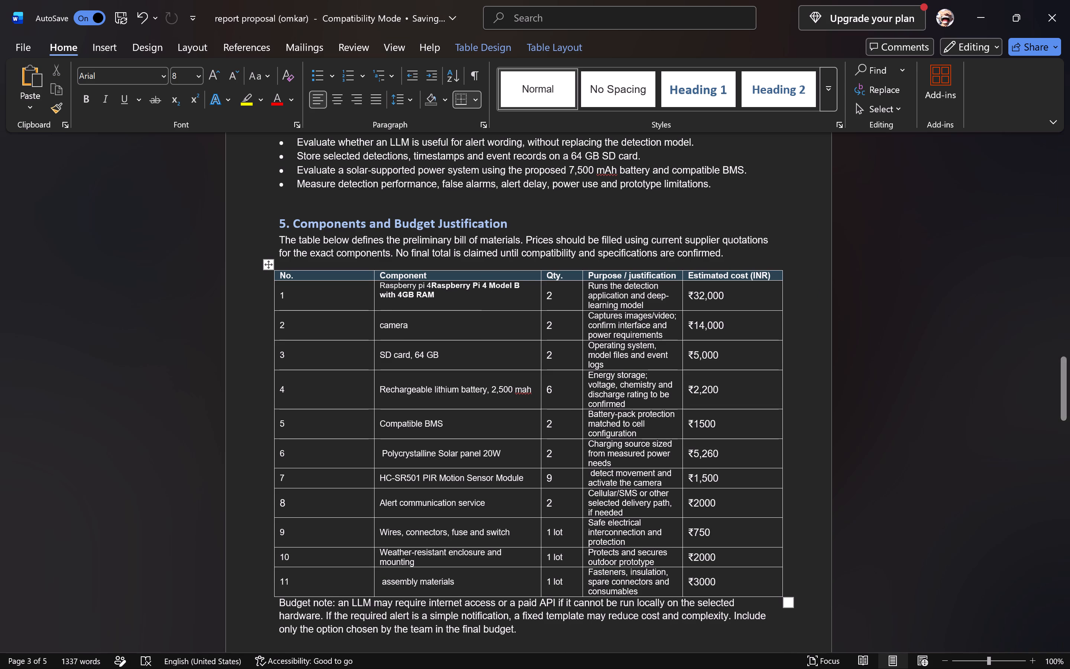
pyautogui.press('BackSpace')
pyautogui.press('BackSpace')
pyautogui.press('BackSpace')
pyautogui.press('BackSpace')
pyautogui.press('BackSpace')
pyautogui.press('BackSpace')
pyautogui.press('BackSpace')
pyautogui.press('BackSpace')
pyautogui.press('BackSpace')
pyautogui.press('BackSpace')
pyautogui.press('BackSpace')
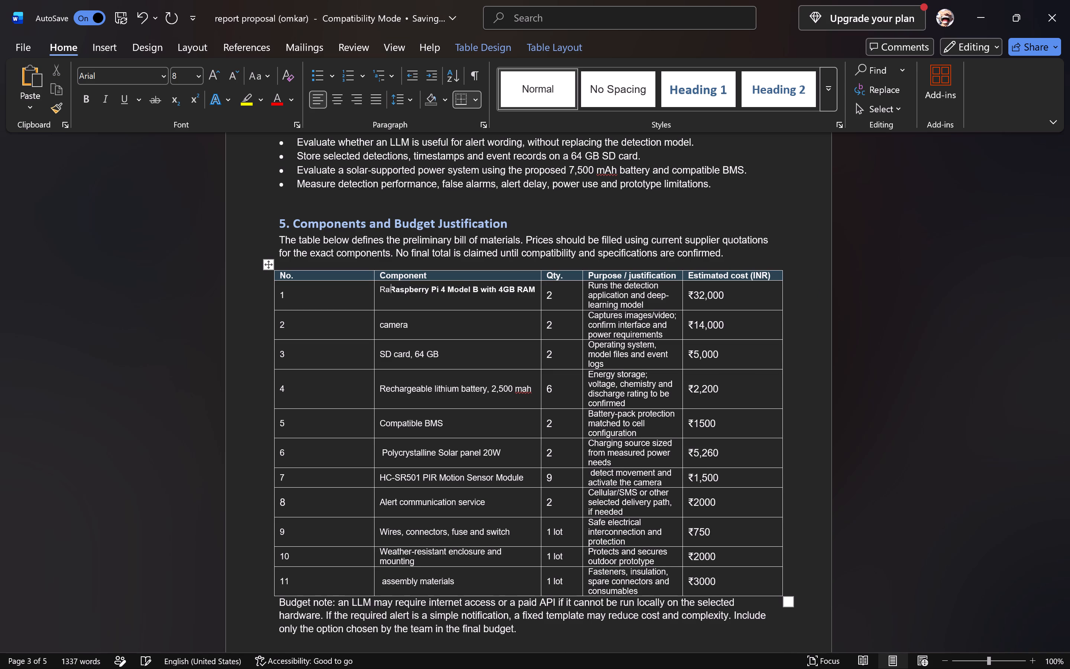
pyautogui.press('BackSpace')
pyautogui.press('BackSpace')
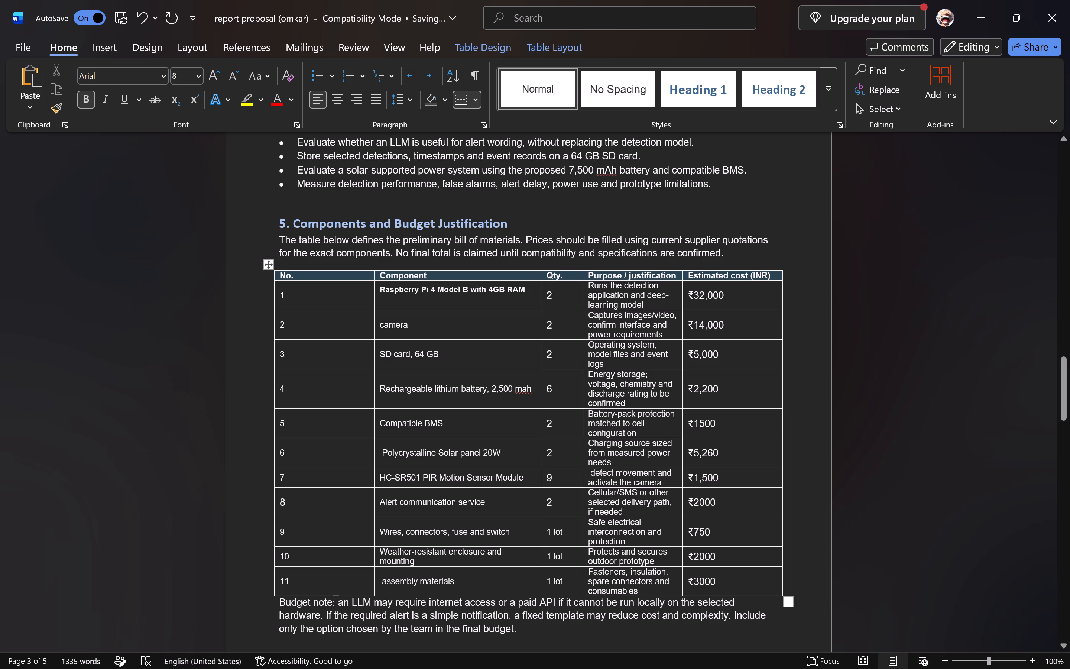
# Remove the bold formatting from the Raspberry Pi 4 Model B with 4GB RAM component name.
pyautogui.moveTo(383, 287); pyautogui.dragTo(494, 293)
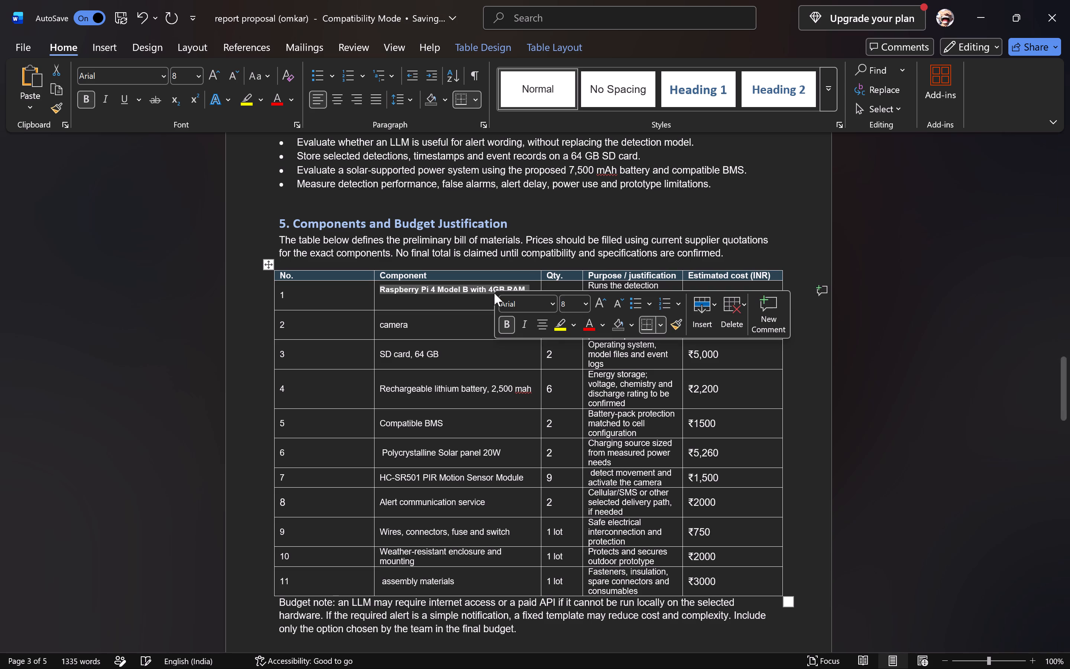
pyautogui.click(511, 326)
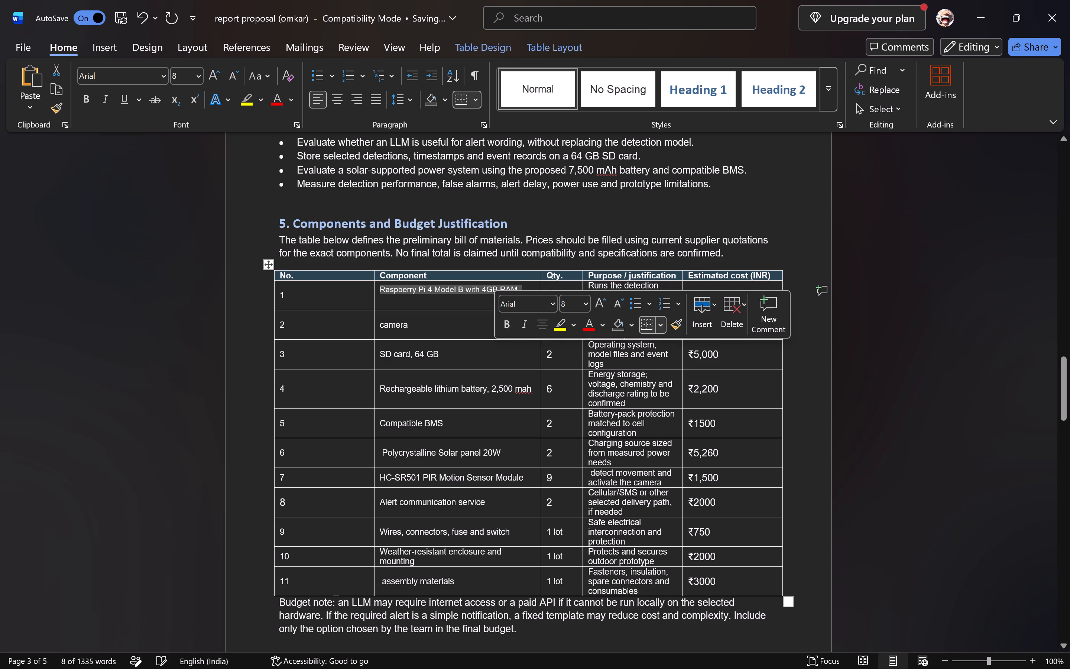
pyautogui.click(451, 320)
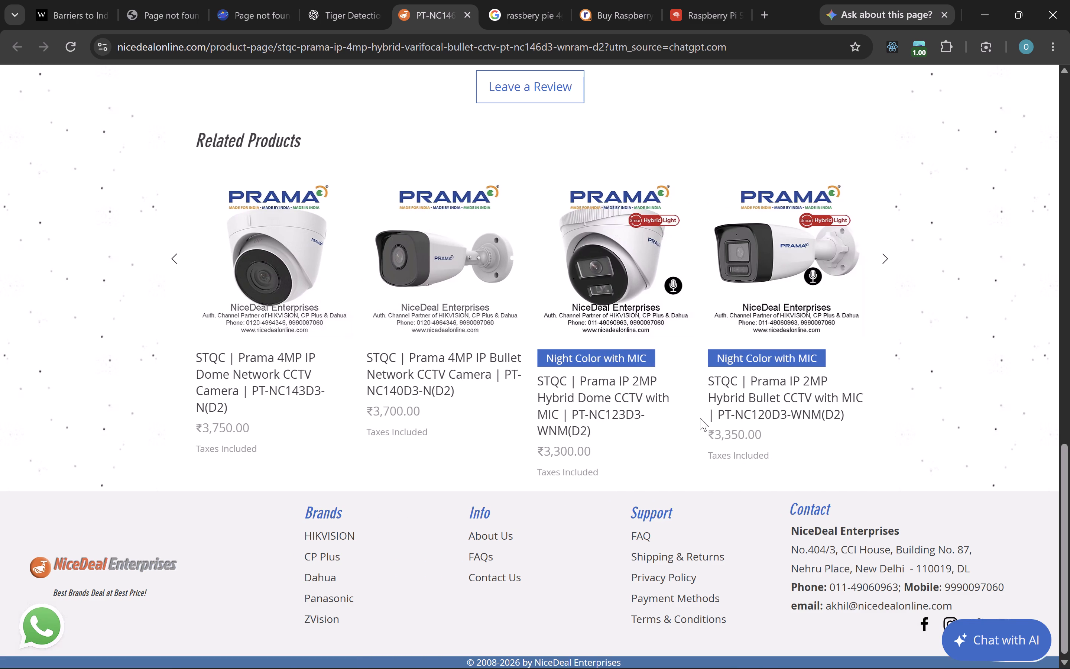
pyautogui.scroll(1, 700, 418)
pyautogui.scroll(1, 455, 341)
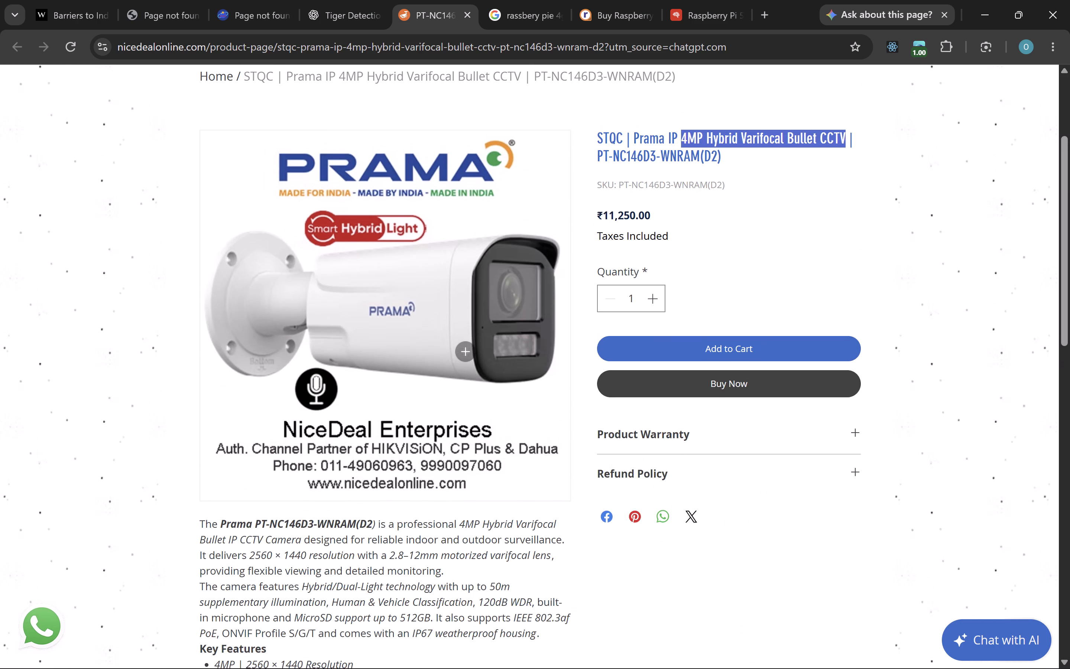
pyautogui.scroll(1, 455, 341)
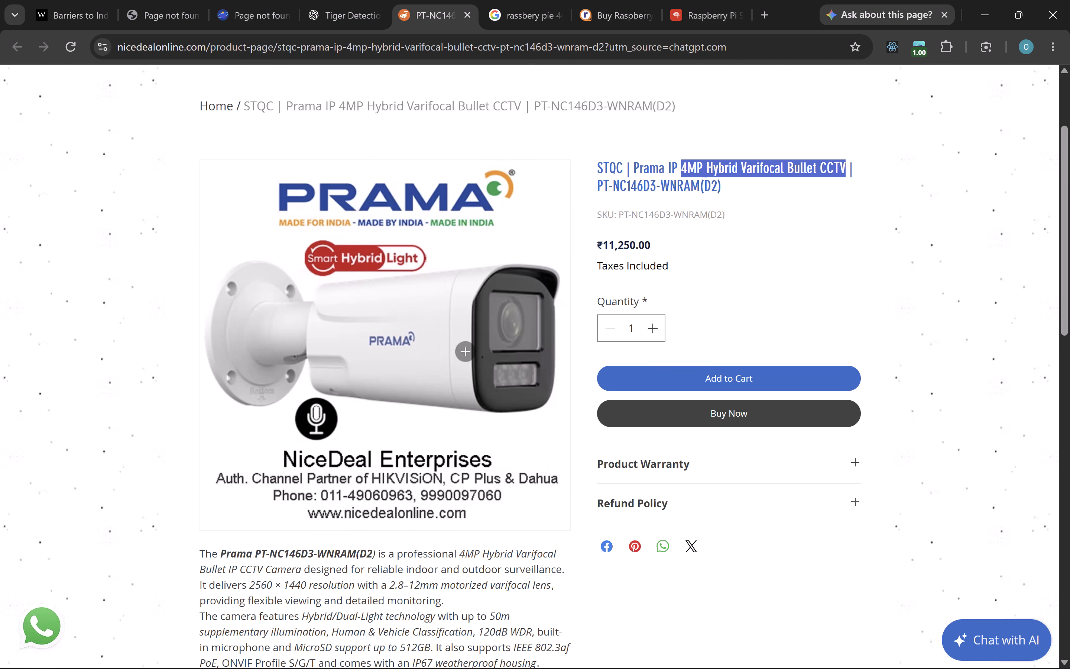
pyautogui.scroll(-2, 455, 341)
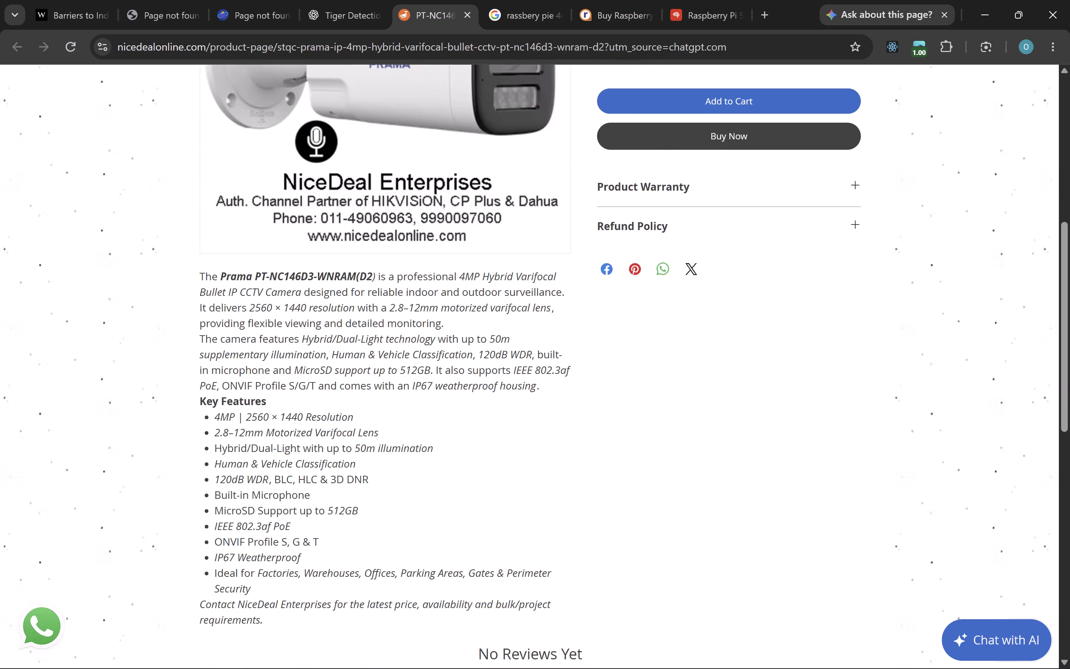
pyautogui.scroll(-2, 455, 341)
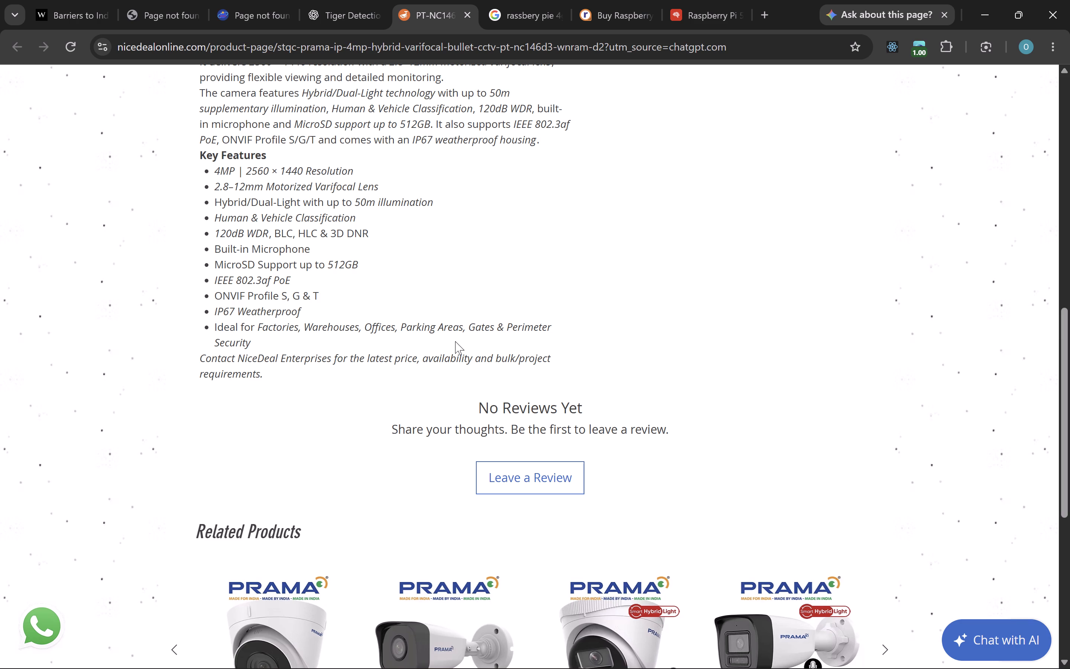
pyautogui.scroll(-5, 455, 341)
pyautogui.scroll(2, 455, 341)
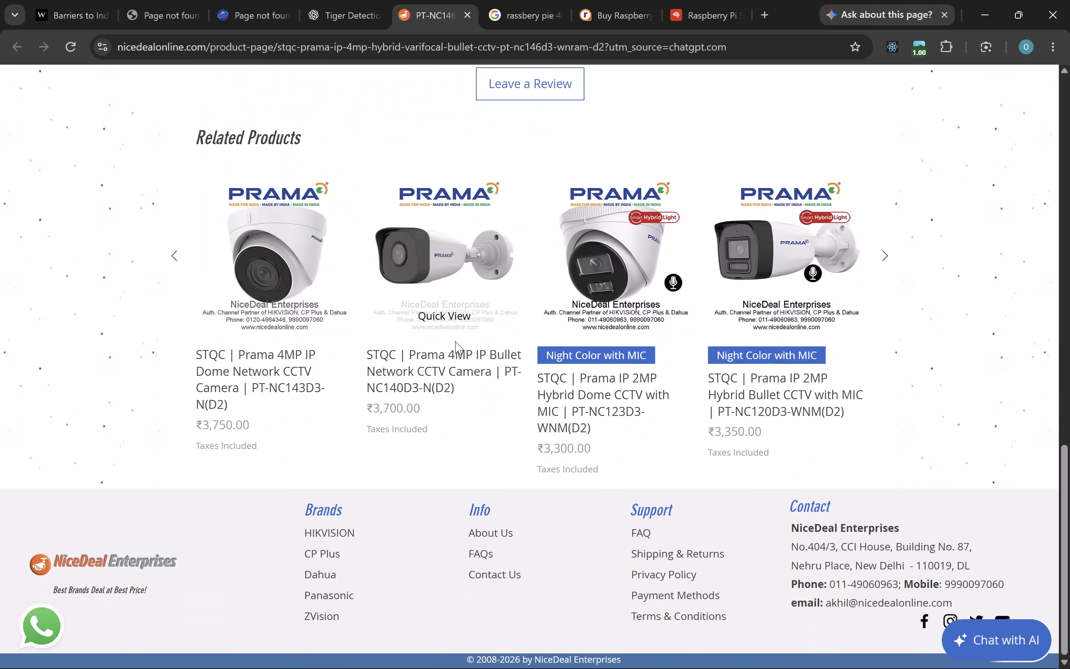
pyautogui.scroll(2, 455, 341)
pyautogui.scroll(-4, 455, 341)
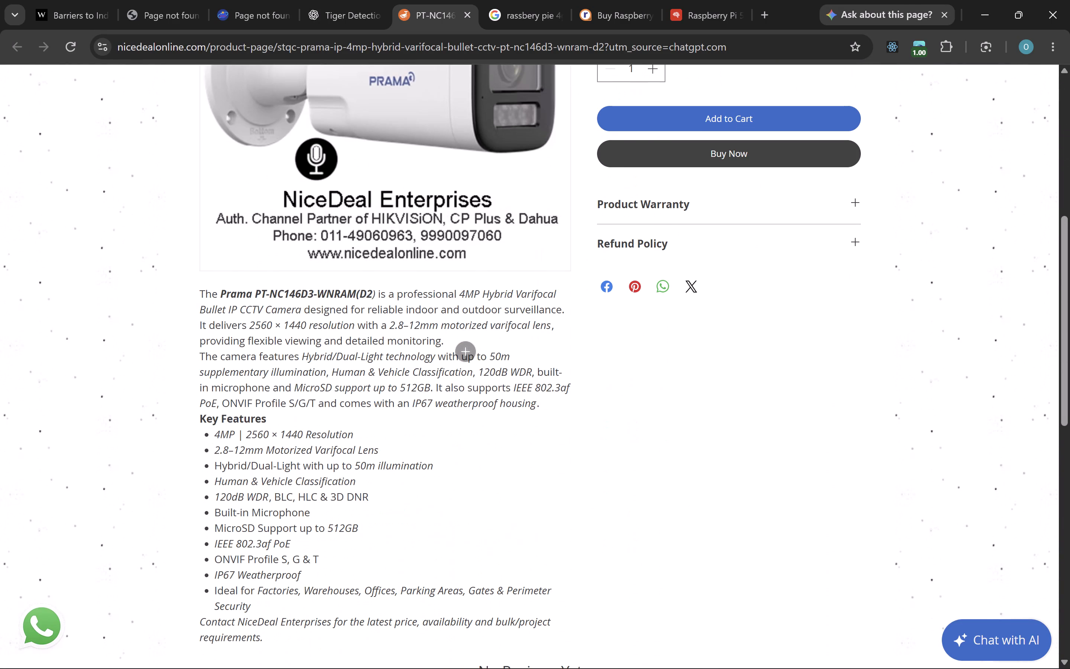
pyautogui.scroll(-2, 455, 341)
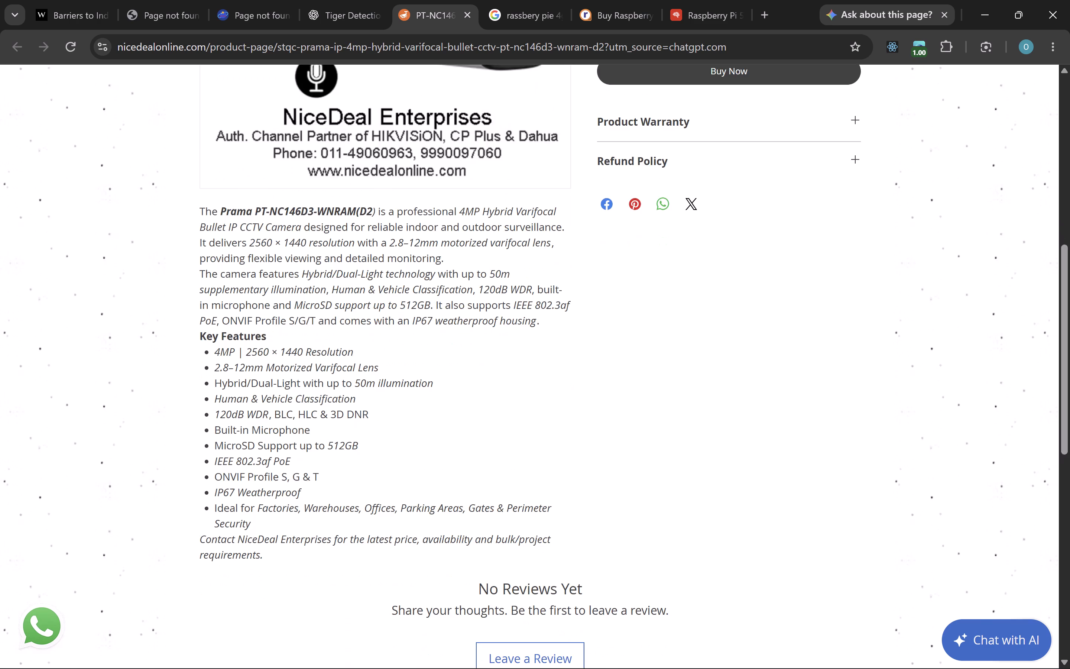
pyautogui.scroll(-1, 455, 341)
pyautogui.scroll(4, 455, 341)
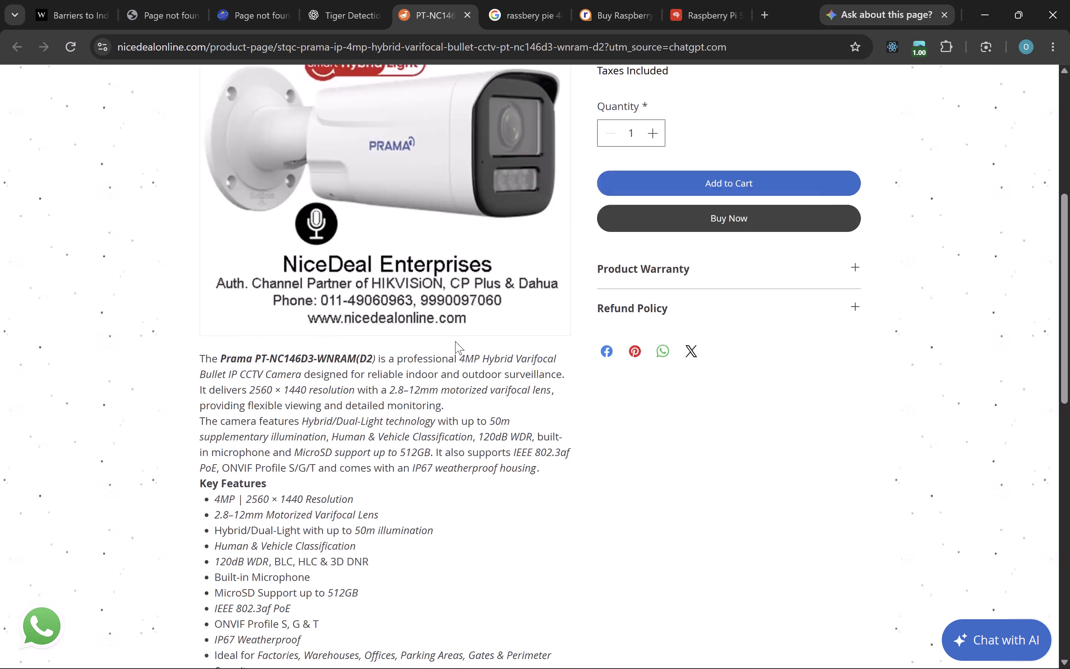
pyautogui.scroll(-2, 455, 341)
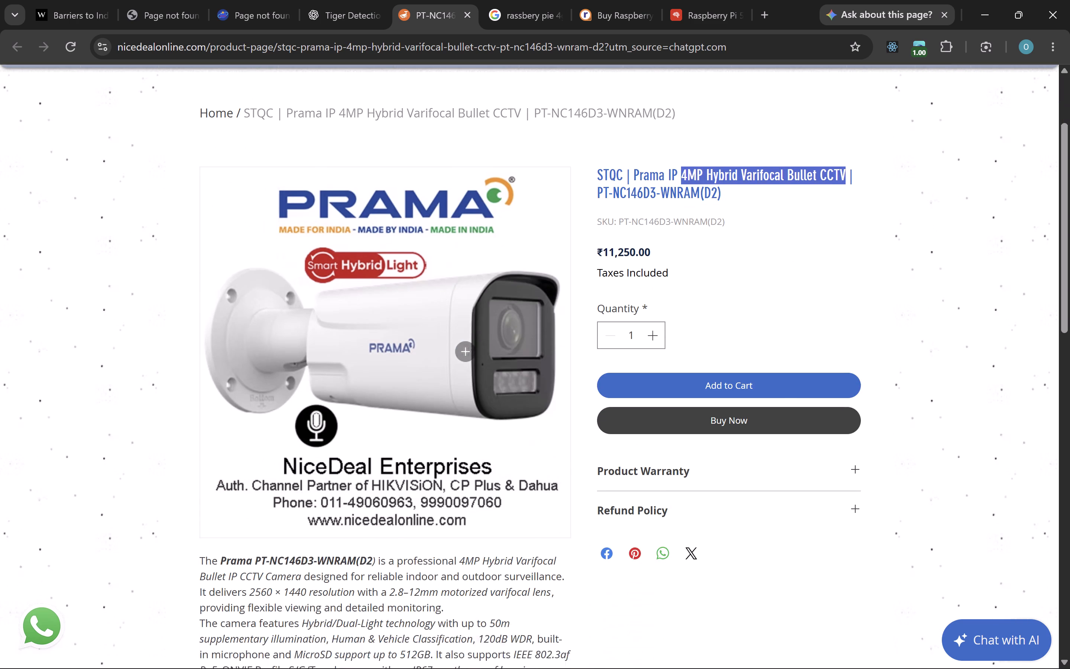
pyautogui.scroll(-1, 455, 341)
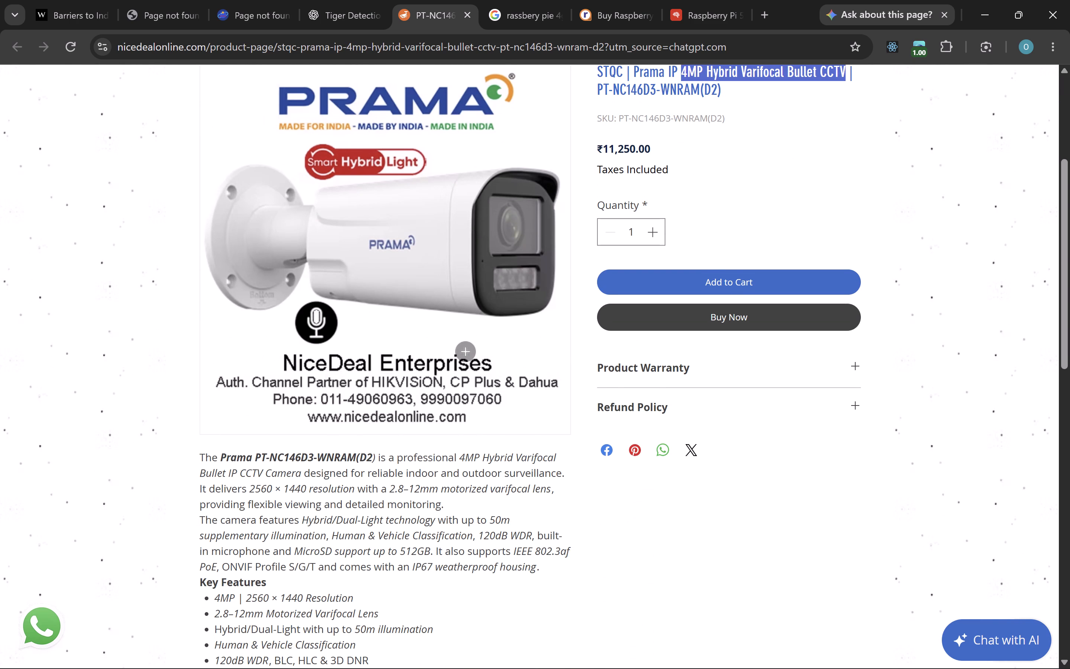
pyautogui.scroll(1, 455, 341)
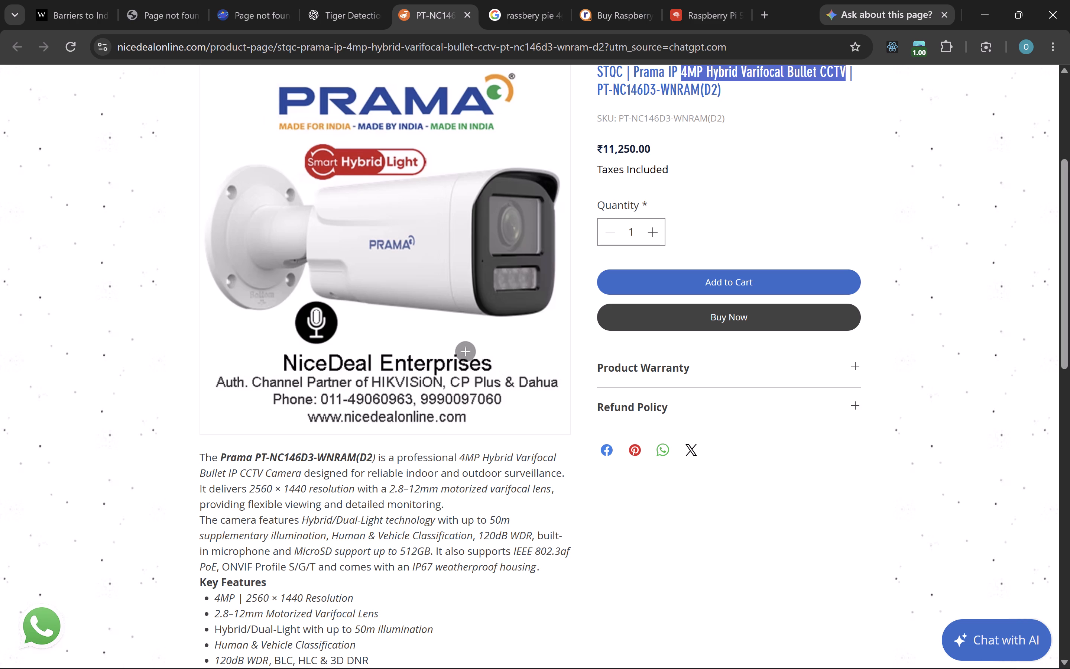
pyautogui.scroll(1, 455, 341)
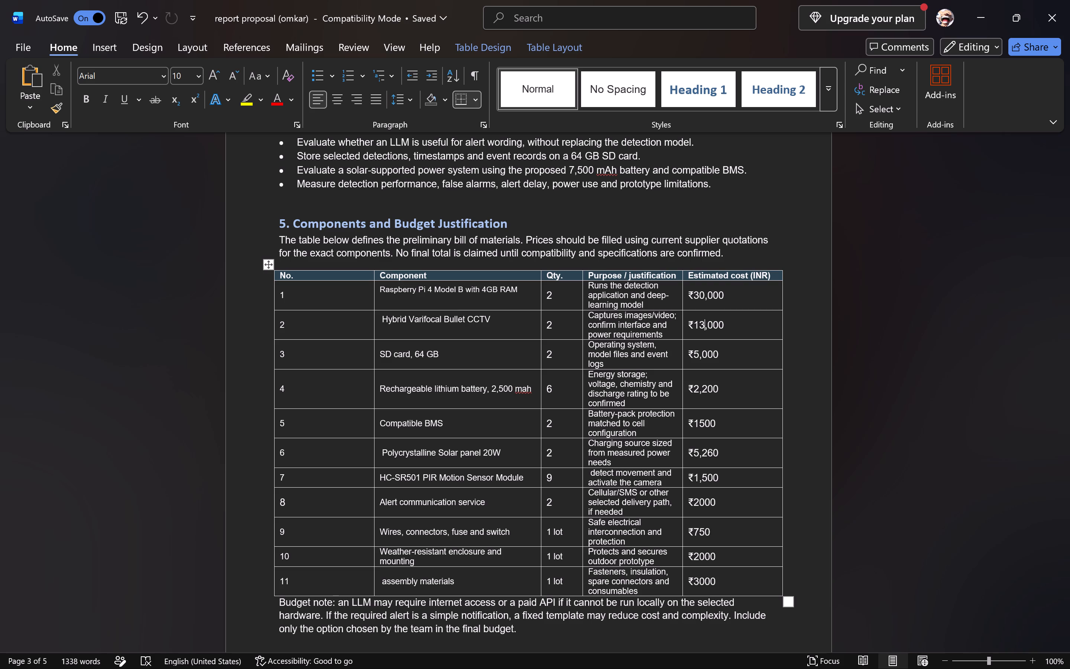
# Back in the Word bill of materials, set the Hybrid Varifocal Bullet CCTV's estimated cost to ₹18,550.
pyautogui.press('BackSpace')
pyautogui.press('8')
pyautogui.press('Right')
pyautogui.press('Right')
pyautogui.press('Right')
pyautogui.press('BackSpace')
pyautogui.press('BackSpace')
pyautogui.write('55')
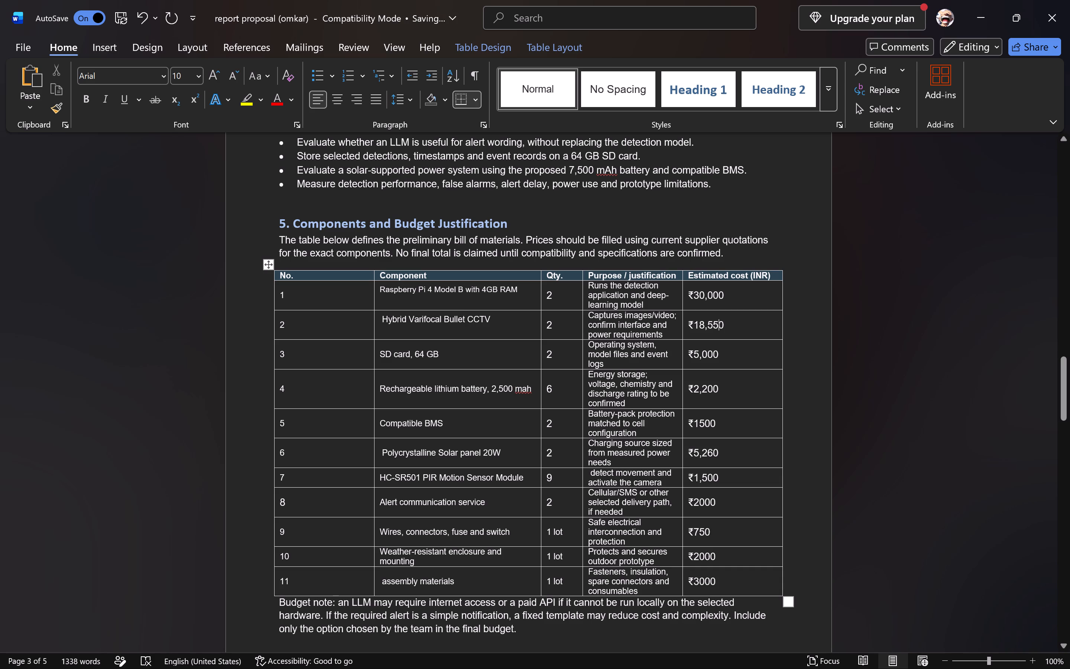
# Replace the Hybrid Varifocal Bullet CCTV component name in row 2 with "High resolution Full HD camera with night vision support".
pyautogui.click(463, 321)
pyautogui.press('BackSpace')
pyautogui.press('BackSpace')
pyautogui.press('BackSpace')
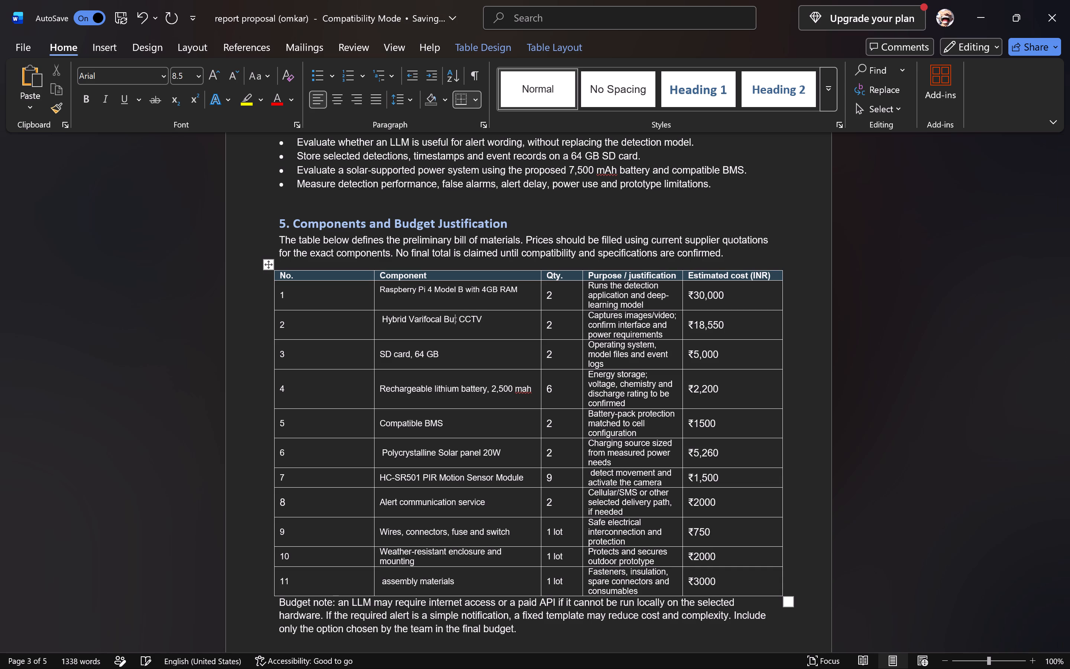
pyautogui.press('BackSpace')
pyautogui.press('BackSpace')
pyautogui.press('BackSpace')
pyautogui.press('BackSpace')
pyautogui.press('BackSpace')
pyautogui.press('BackSpace')
pyautogui.press('BackSpace')
pyautogui.press('BackSpace')
pyautogui.press('BackSpace')
pyautogui.press('Right')
pyautogui.press('Right')
pyautogui.press('Right')
pyautogui.press('Right')
pyautogui.press('Right')
pyautogui.press('Right')
pyautogui.press('BackSpace')
pyautogui.press('BackSpace')
pyautogui.press('BackSpace')
pyautogui.press('BackSpace')
pyautogui.press('BackSpace')
pyautogui.press('BackSpace')
pyautogui.press('BackSpace')
pyautogui.press('BackSpace')
pyautogui.press('BackSpace')
pyautogui.press('BackSpace')
pyautogui.press('BackSpace')
pyautogui.press('BackSpace')
pyautogui.press('BackSpace')
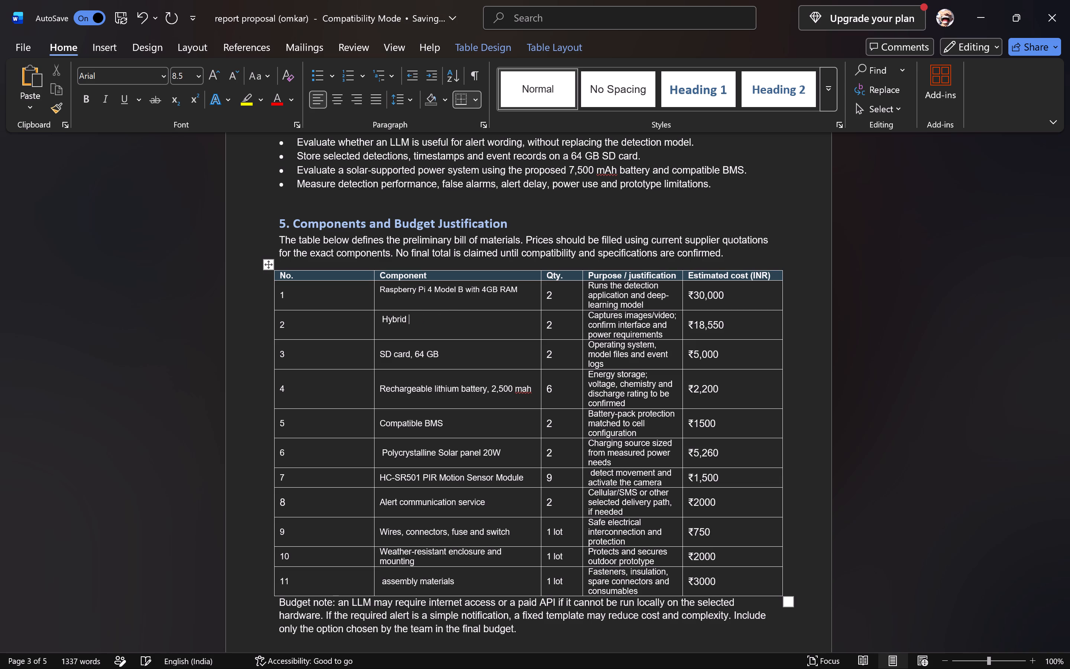
pyautogui.press('BackSpace')
pyautogui.press('BackSpace')
pyautogui.press('BackSpace')
pyautogui.press('BackSpace')
pyautogui.press('BackSpace')
pyautogui.press('BackSpace')
pyautogui.write('igh resu')
pyautogui.press('BackSpace')
pyautogui.write('olution')
pyautogui.press('space')
pyautogui.press('f')
pyautogui.press('BackSpace')
pyautogui.write('Full Hd')
pyautogui.press('space')
pyautogui.press('BackSpace')
pyautogui.press('BackSpace')
pyautogui.write('D camera')
pyautogui.press('space')
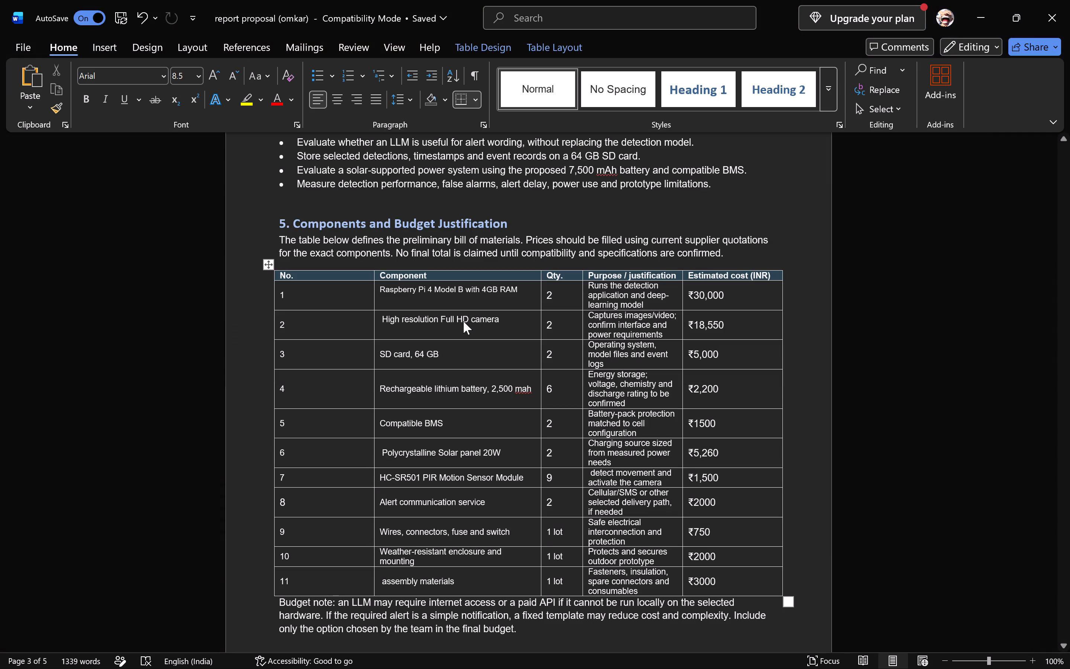
pyautogui.write('with night')
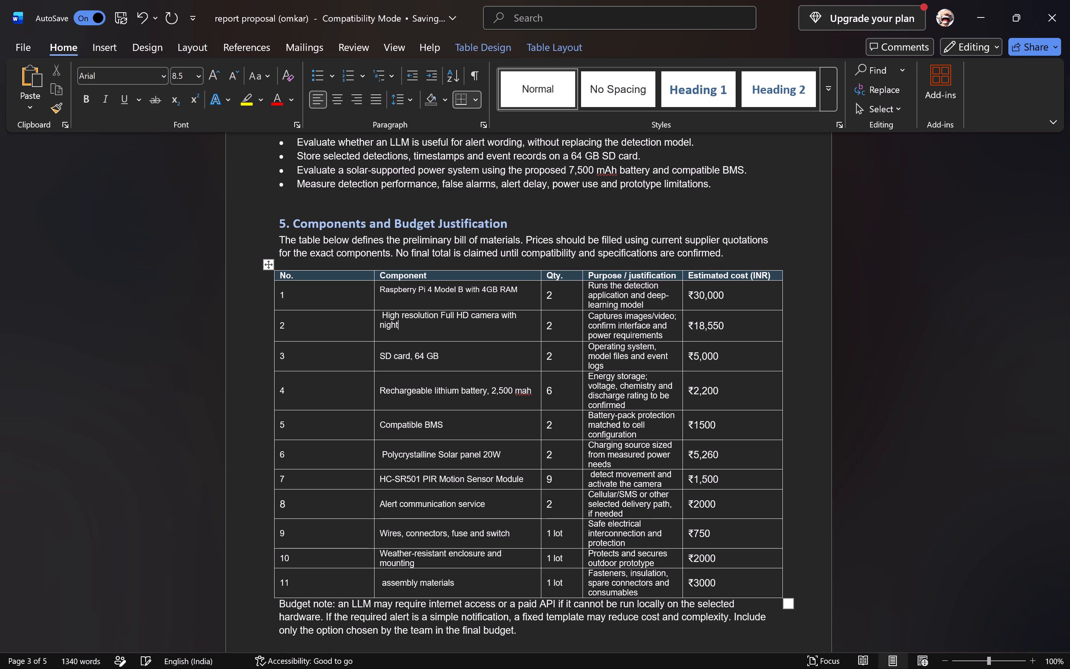
pyautogui.press('space')
pyautogui.write('vision si')
pyautogui.press('BackSpace')
pyautogui.write('upport')
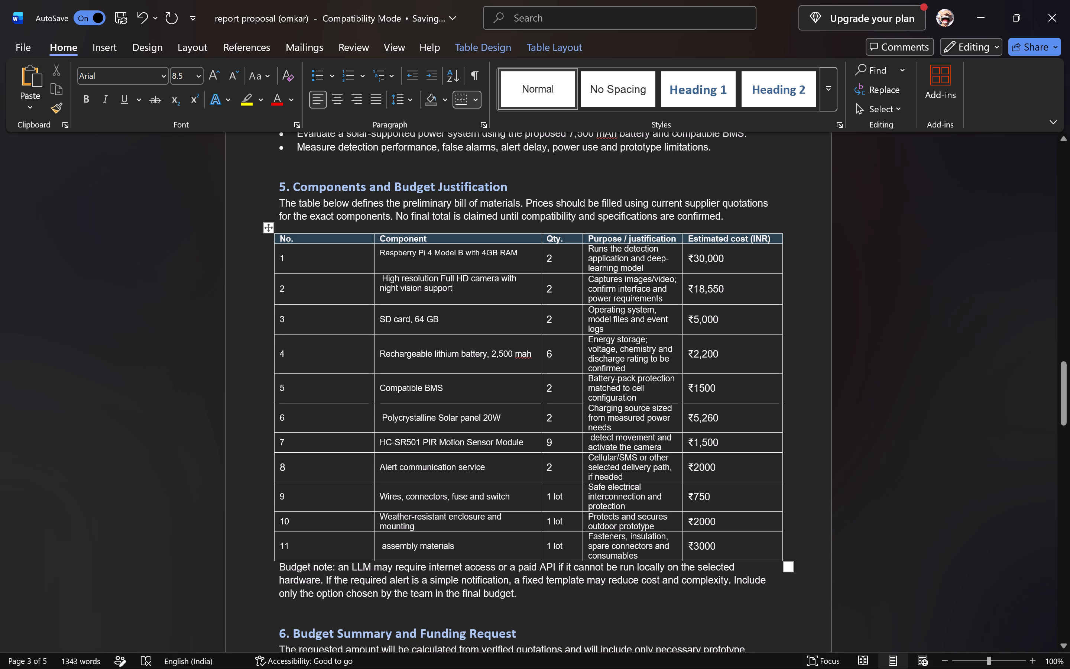
# Add a thousands comma to the Compatible BMS estimated cost so it reads ₹1,500.
pyautogui.click(699, 381)
pyautogui.press(',')
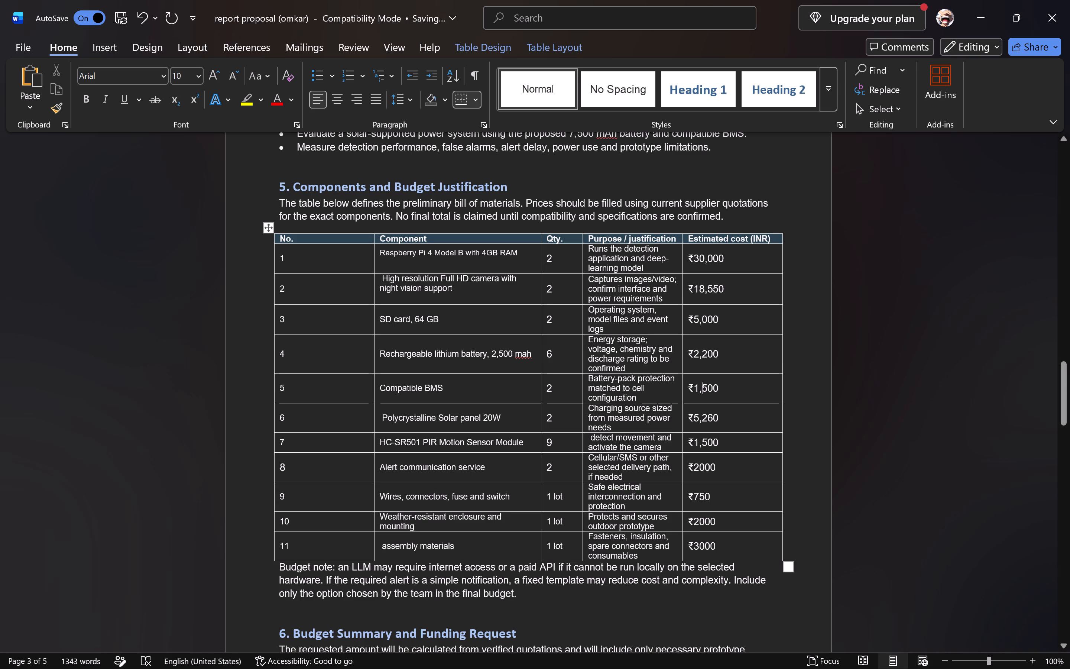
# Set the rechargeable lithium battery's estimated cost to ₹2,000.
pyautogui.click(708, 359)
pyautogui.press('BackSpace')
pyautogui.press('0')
# Set the rechargeable lithium battery's estimated cost to ₹1,500.
pyautogui.press('Right')
pyautogui.press('Right')
pyautogui.press('Right')
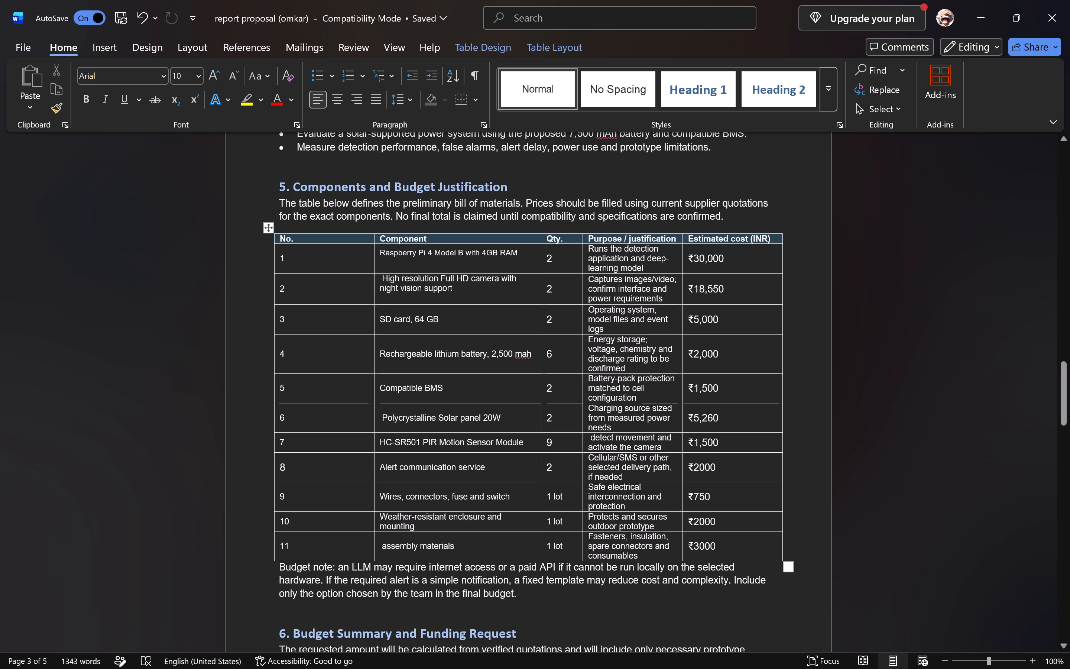
pyautogui.press('Left')
pyautogui.press('BackSpace')
pyautogui.press('BackSpace')
pyautogui.press('BackSpace')
pyautogui.press('BackSpace')
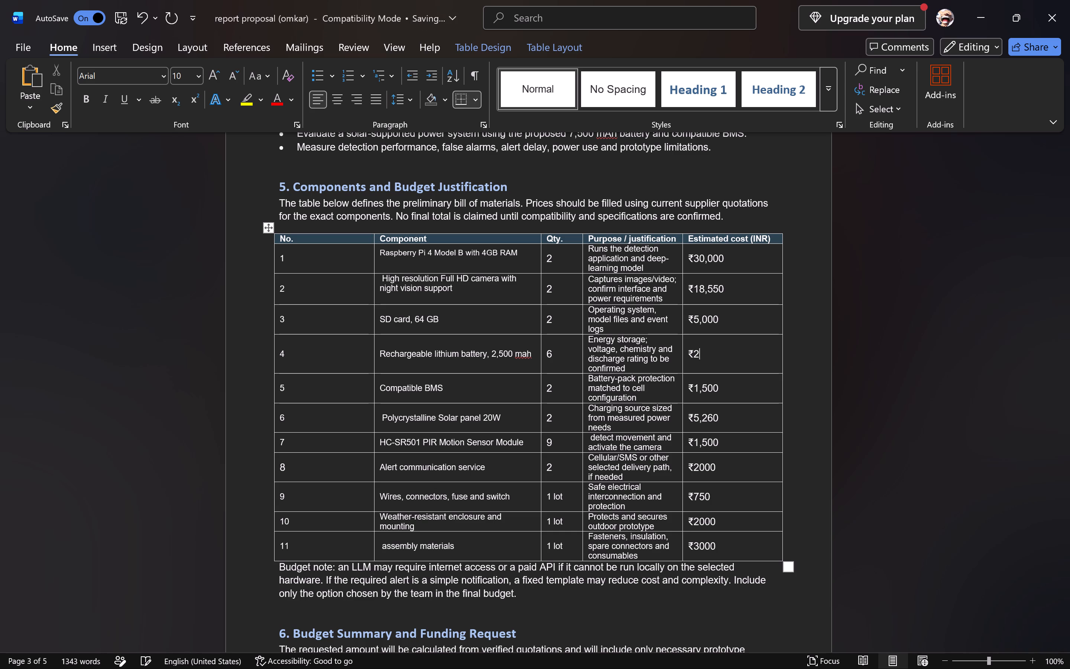
pyautogui.press('BackSpace')
pyautogui.press('1')
pyautogui.write(',500')
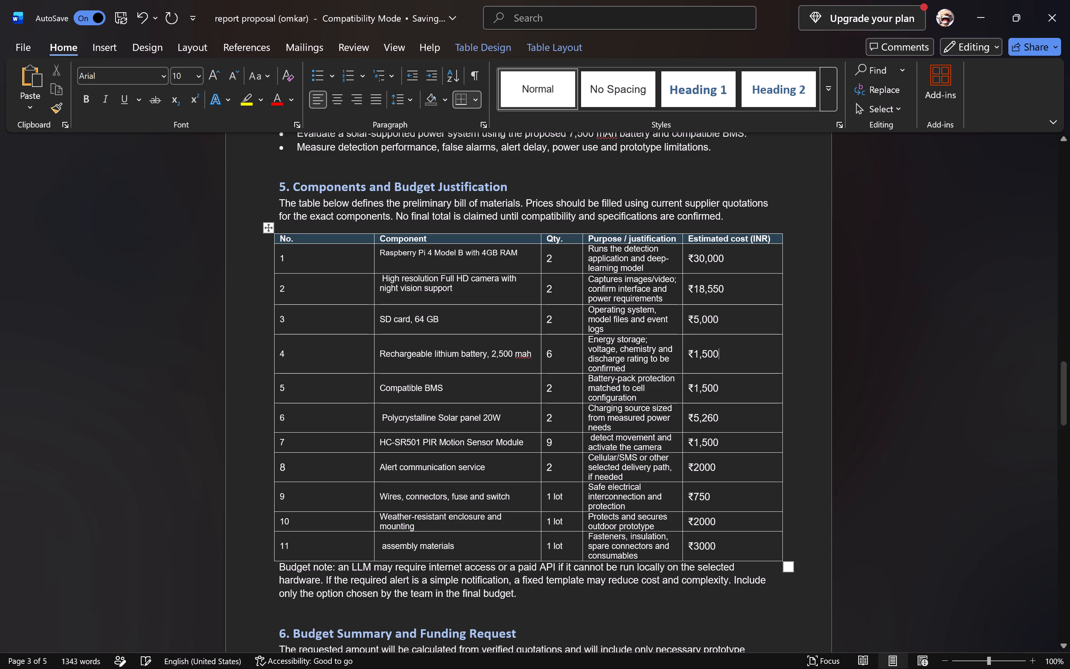
# Set the 64 GB SD card's estimated cost to ₹4,000.
pyautogui.click(722, 323)
pyautogui.press('BackSpace')
pyautogui.press('BackSpace')
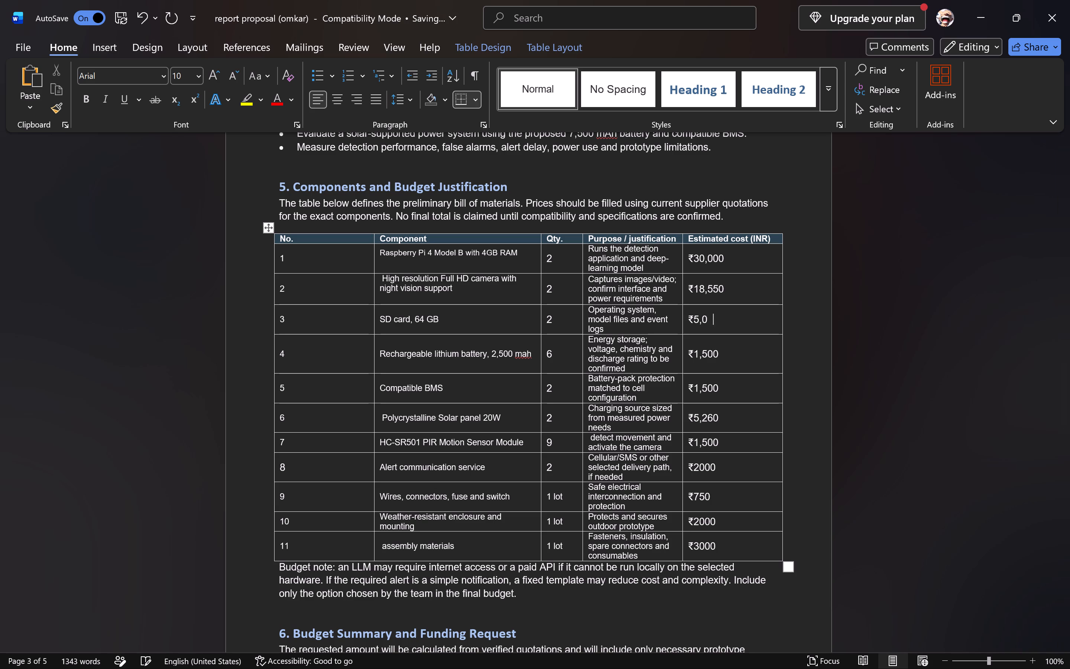
pyautogui.press('BackSpace')
pyautogui.press('BackSpace')
pyautogui.press('BackSpace')
pyautogui.write('4,')
pyautogui.write('000')
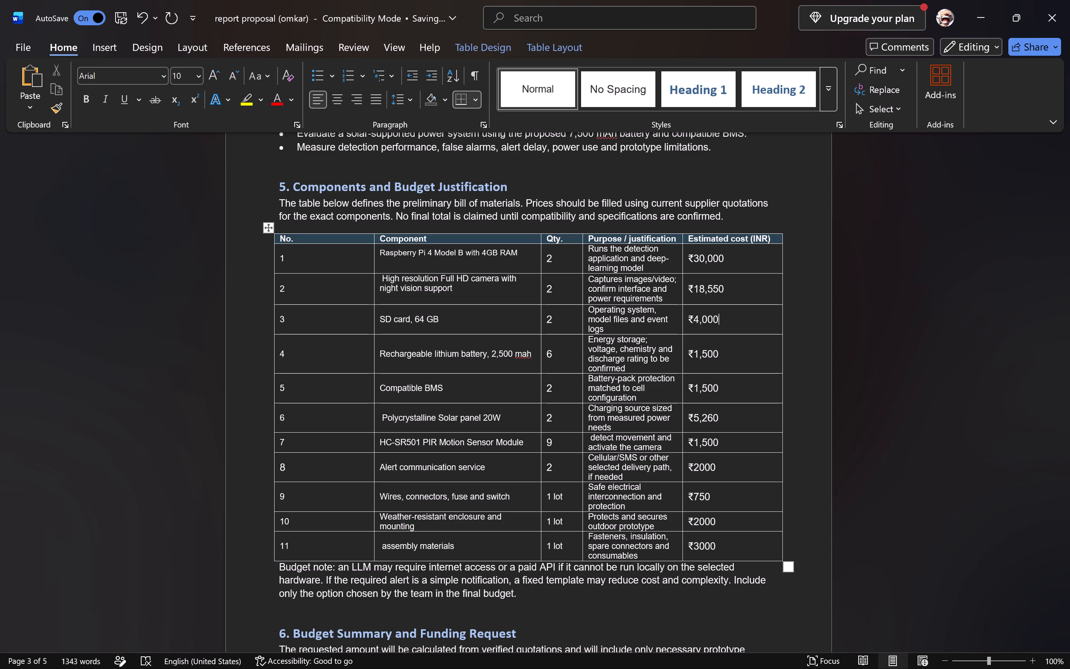
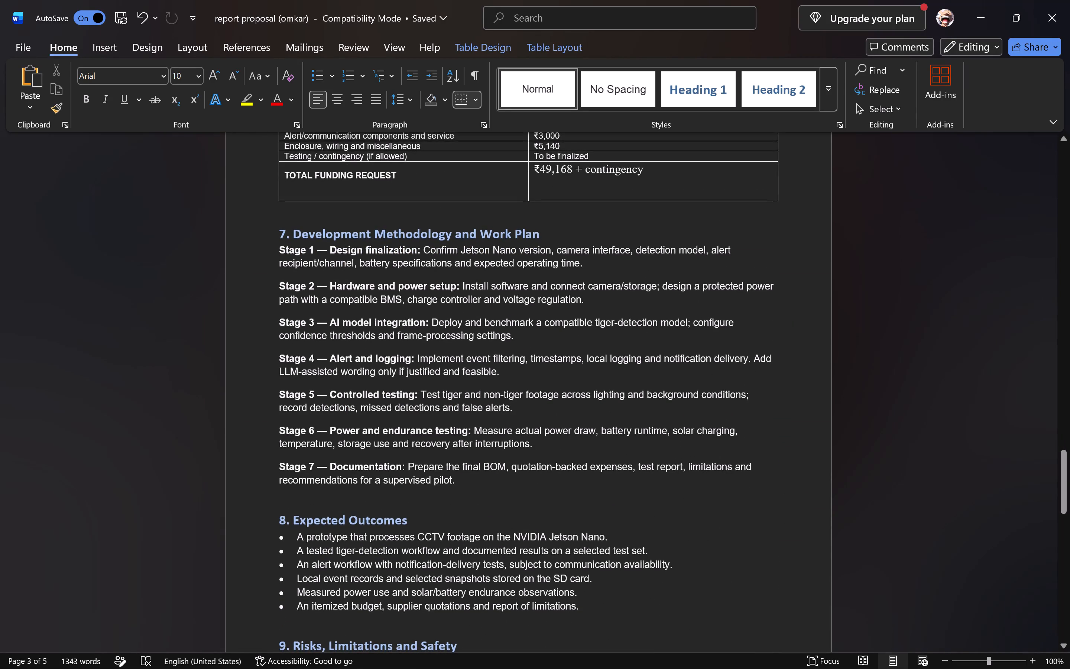
# Save the proposal document.
pyautogui.hotkey('ctrl', 's')
pyautogui.click(625, 352)
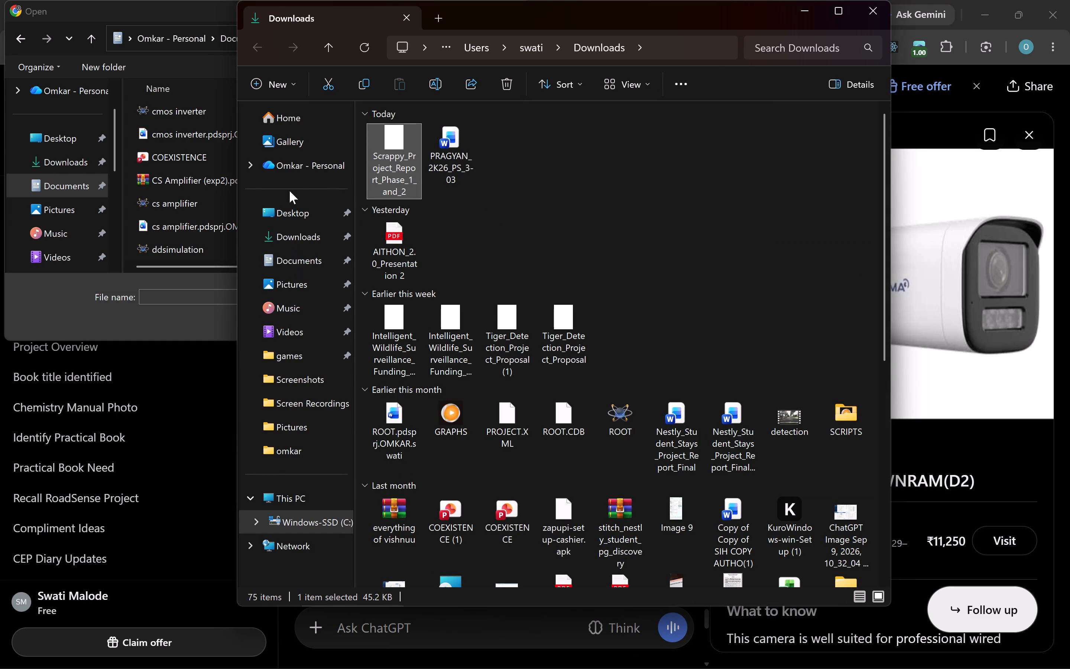
# Switch to File Explorer and look for the proposal file in the personal OneDrive's Desktop folder.
pyautogui.click(293, 174)
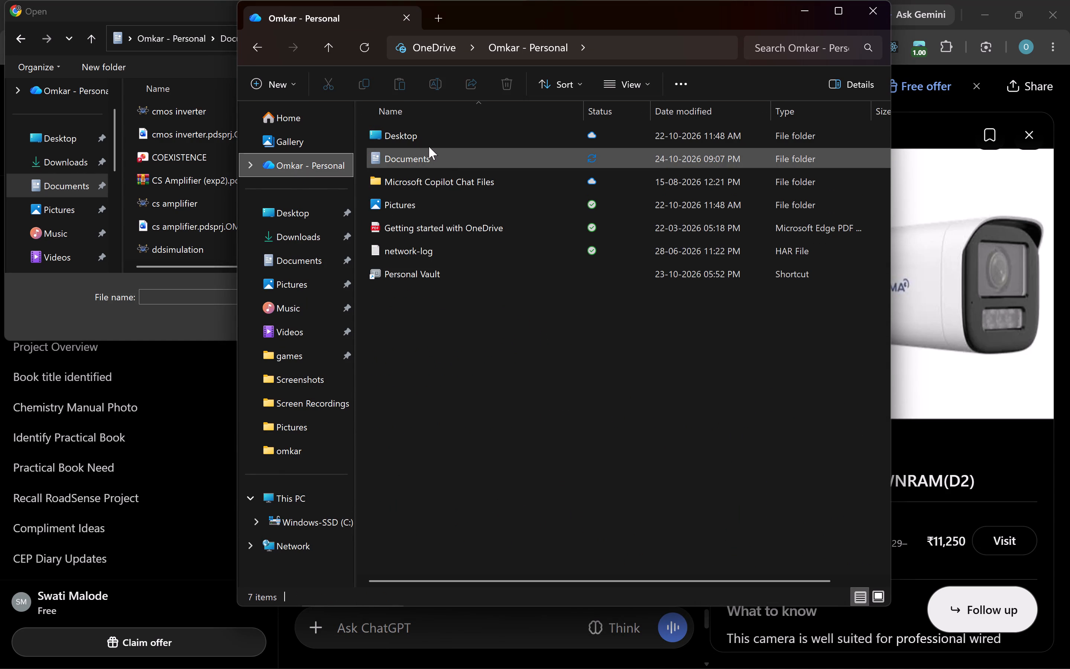
pyautogui.doubleClick(421, 135)
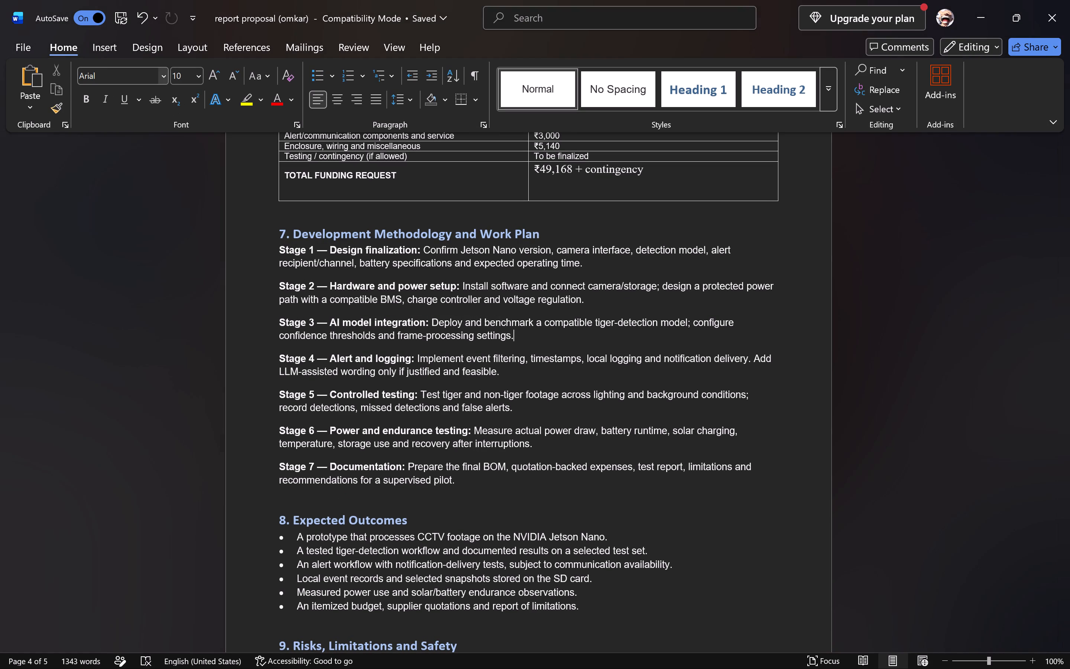
# Switch to Word and check the folder in which the proposal document is saved, without moving it.
pyautogui.click(124, 22)
pyautogui.click(444, 1)
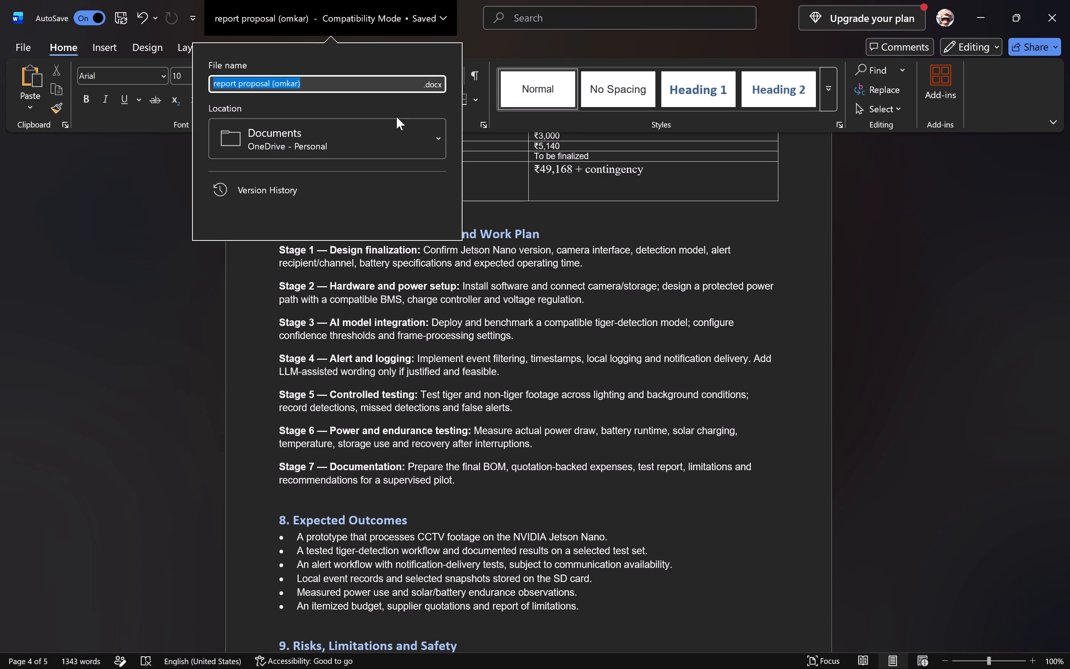
pyautogui.click(348, 124)
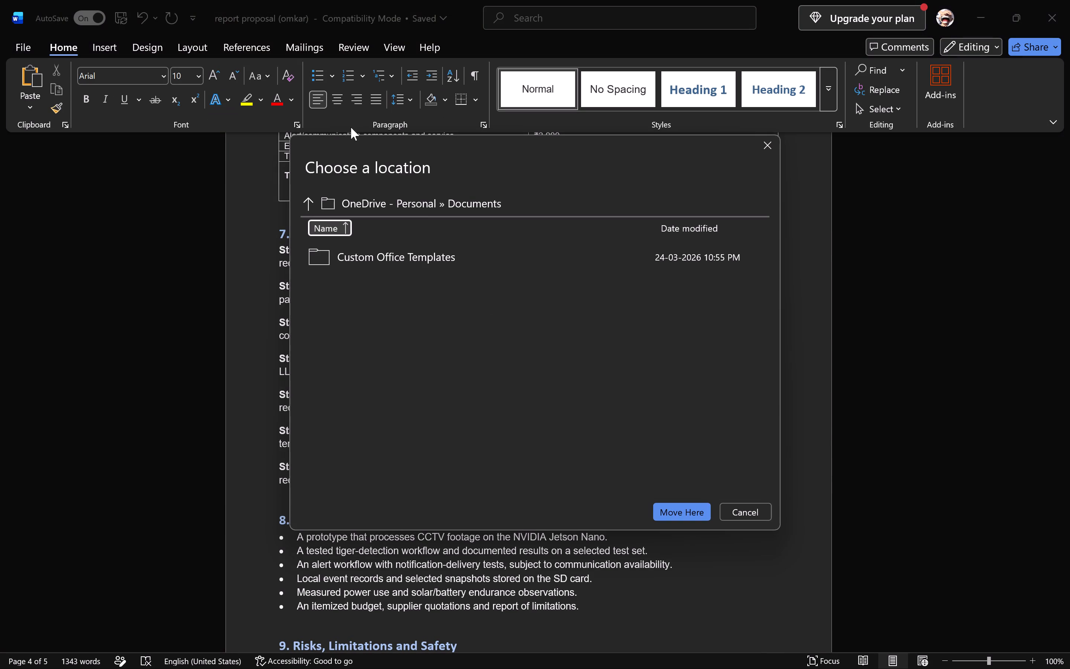
pyautogui.click(769, 147)
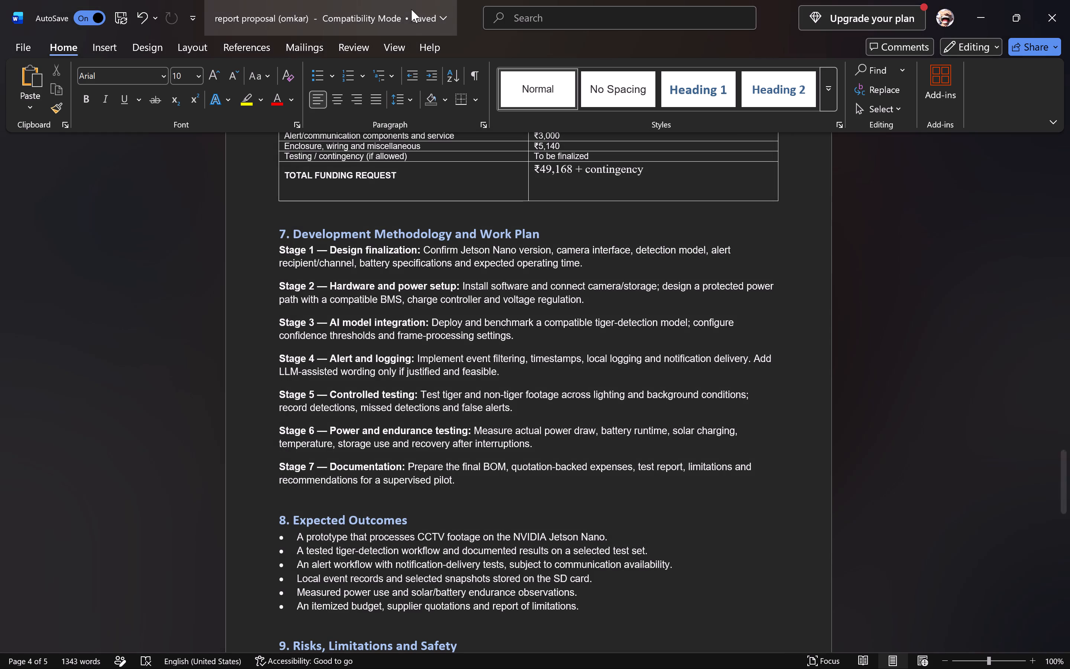
pyautogui.click(399, 15)
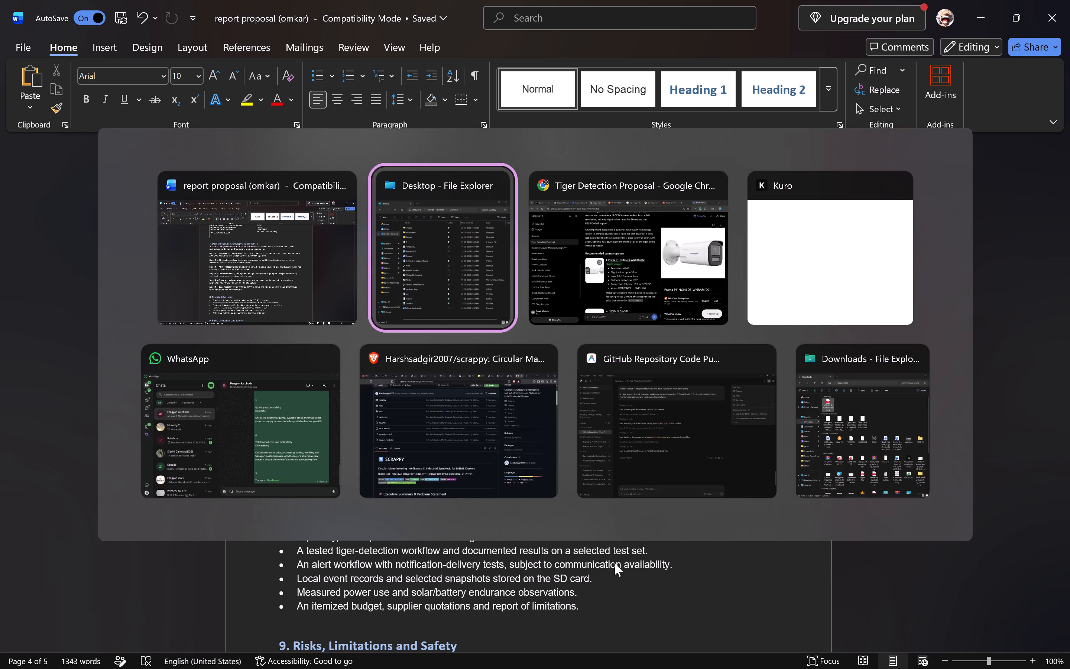
# In File Explorer, find the Word file "report proposal (omkar)" in the personal OneDrive's Documents folder and copy it.
pyautogui.click(317, 166)
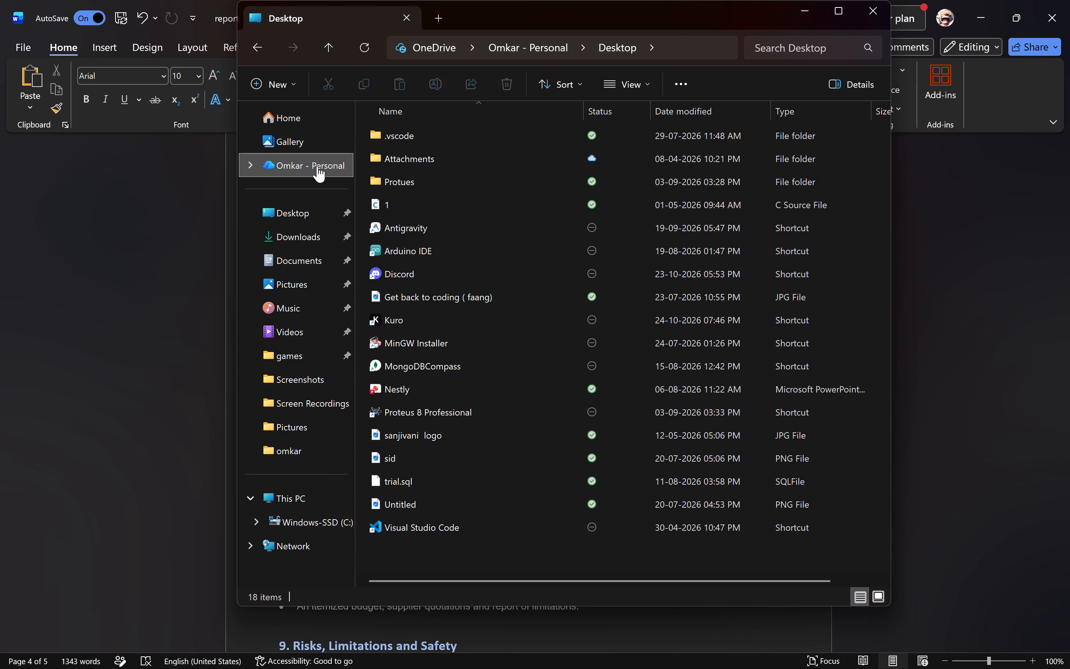
pyautogui.doubleClick(400, 155)
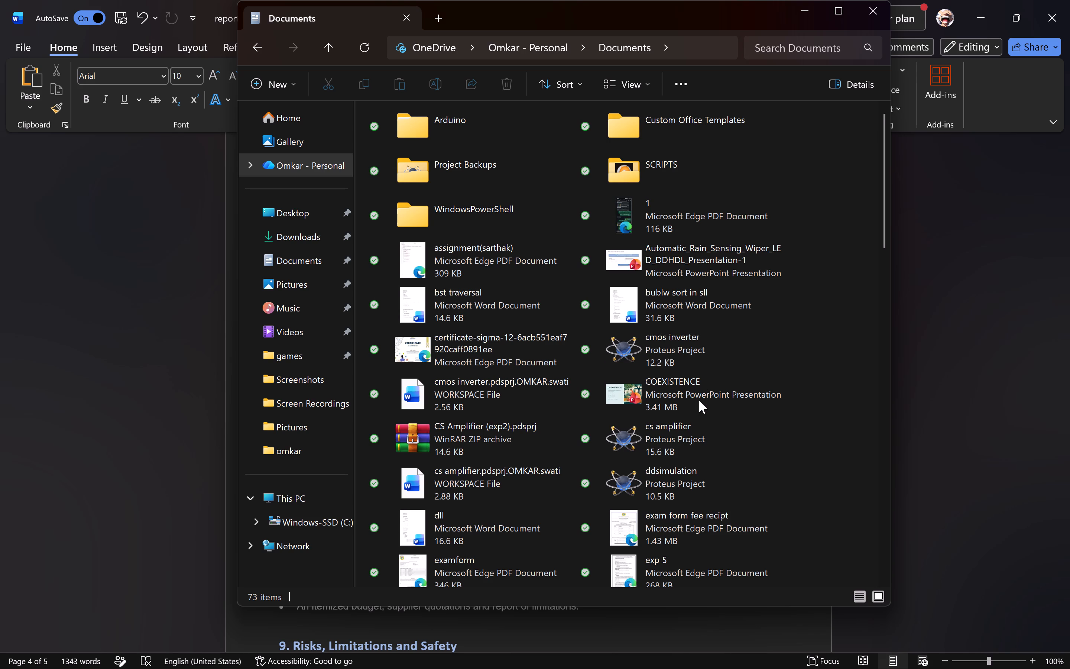
pyautogui.scroll(-2, 699, 400)
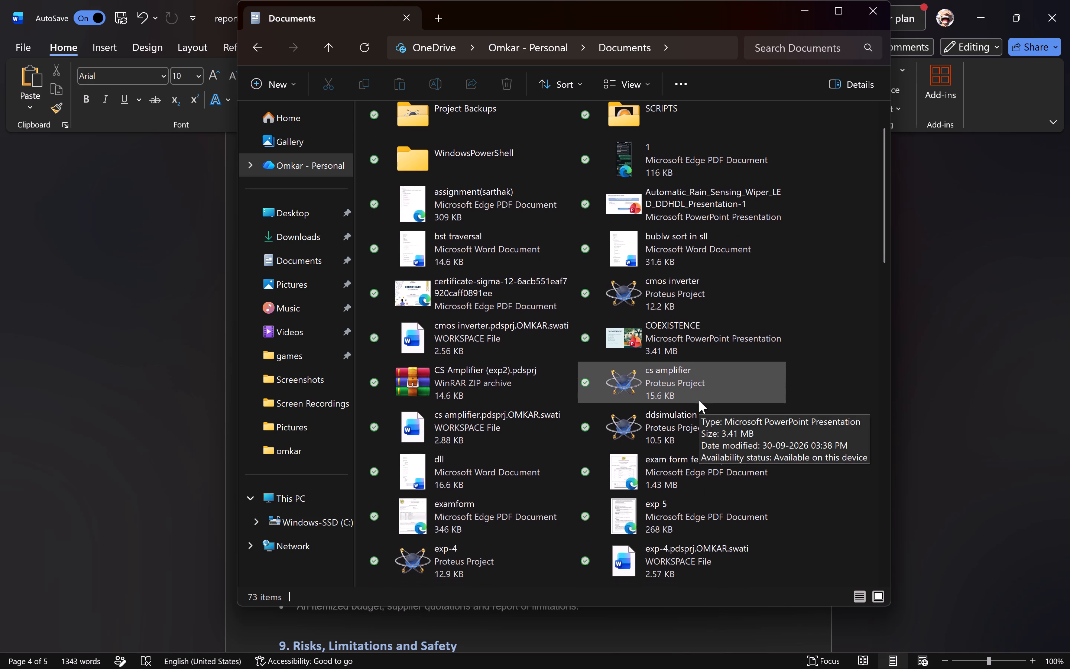
pyautogui.scroll(-2, 699, 400)
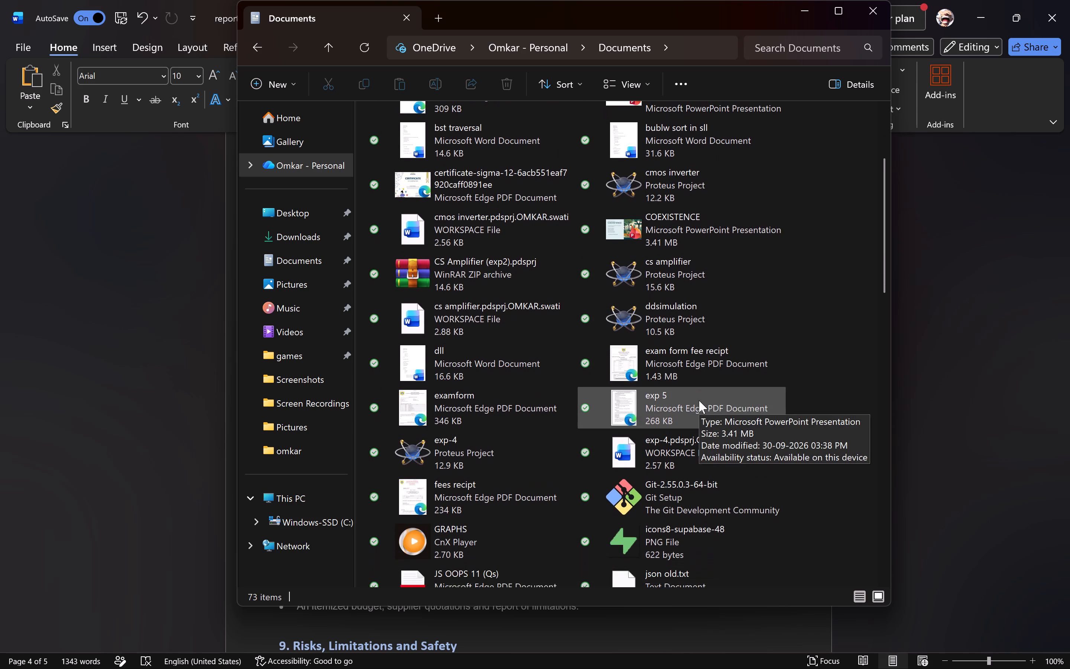
pyautogui.scroll(-3, 699, 400)
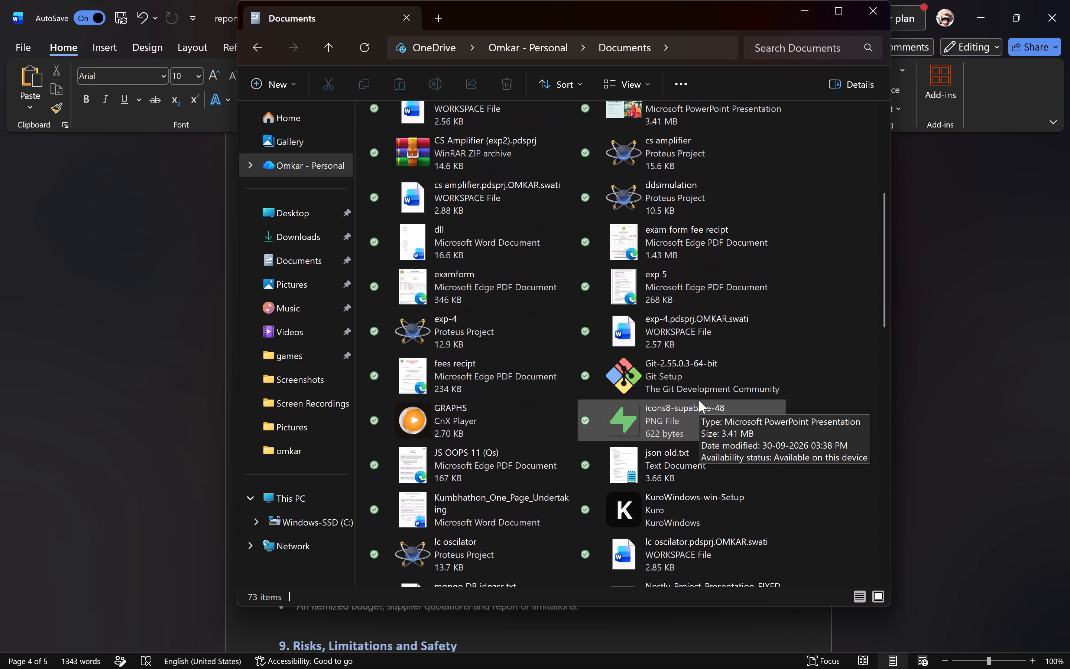
pyautogui.scroll(-3, 699, 400)
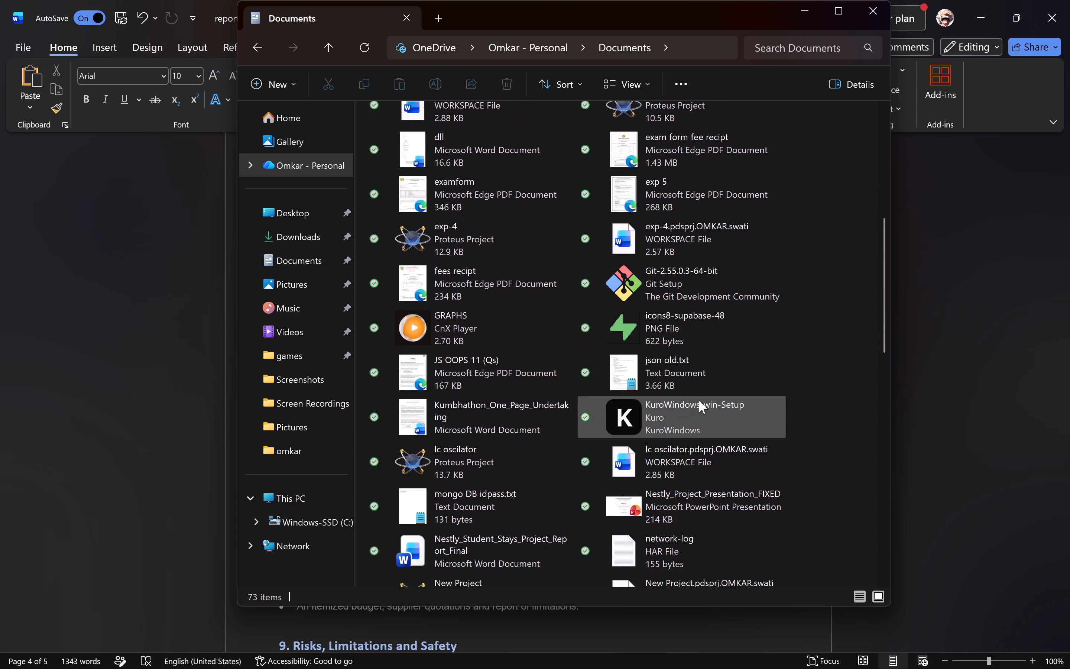
pyautogui.scroll(-3, 699, 400)
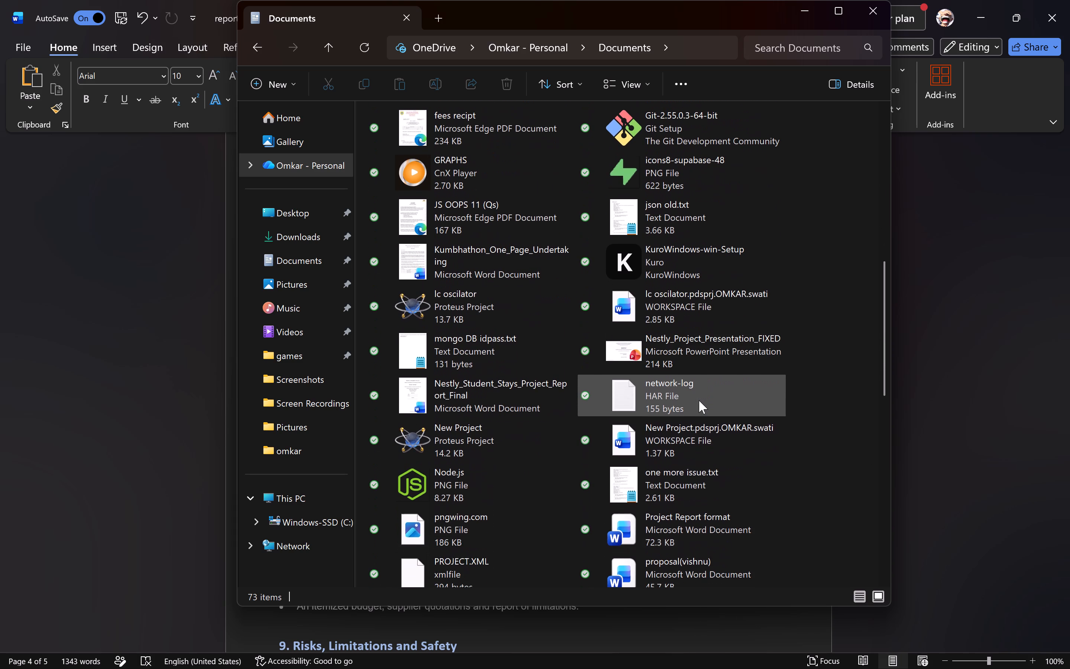
pyautogui.scroll(-1, 699, 400)
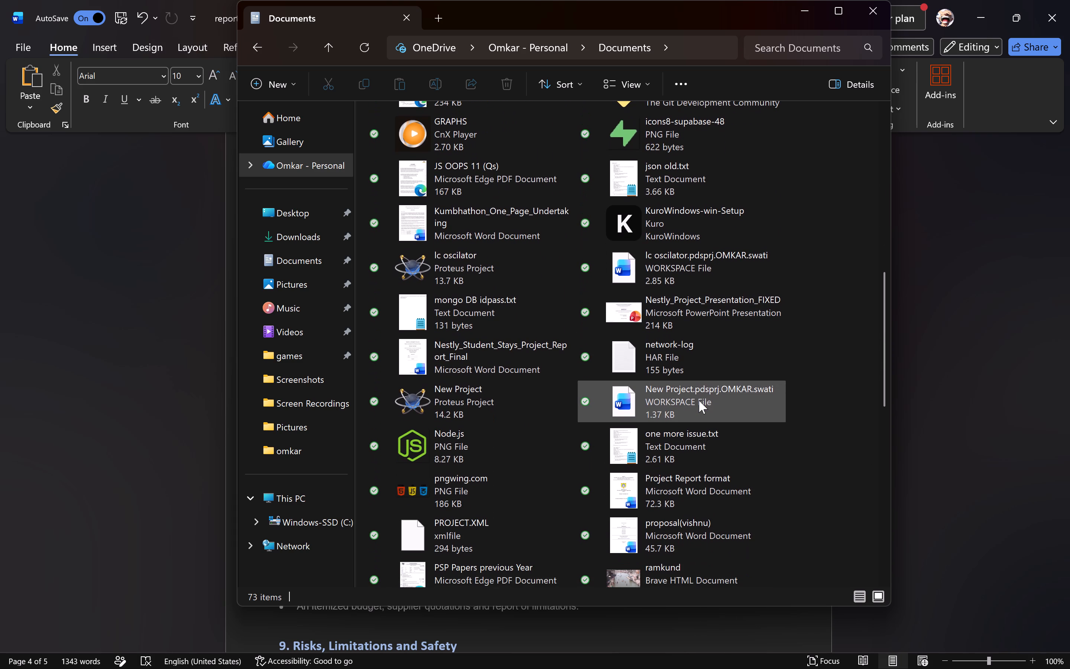
pyautogui.scroll(-2, 687, 485)
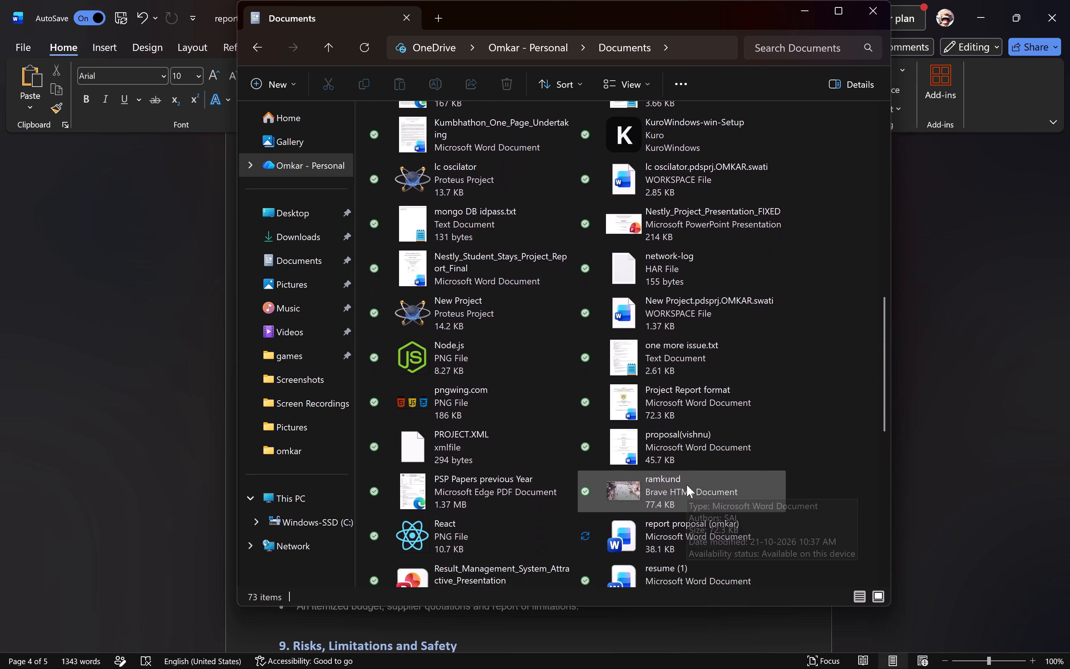
pyautogui.scroll(-1, 687, 485)
pyautogui.click(663, 506)
pyautogui.rightClick(663, 506)
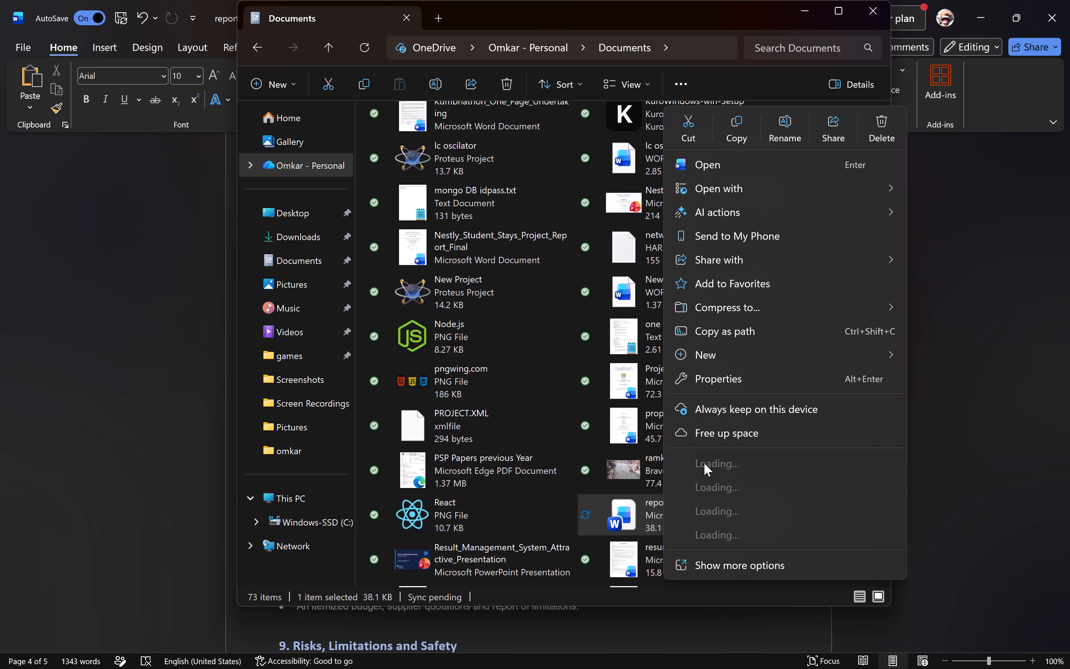
pyautogui.click(634, 500)
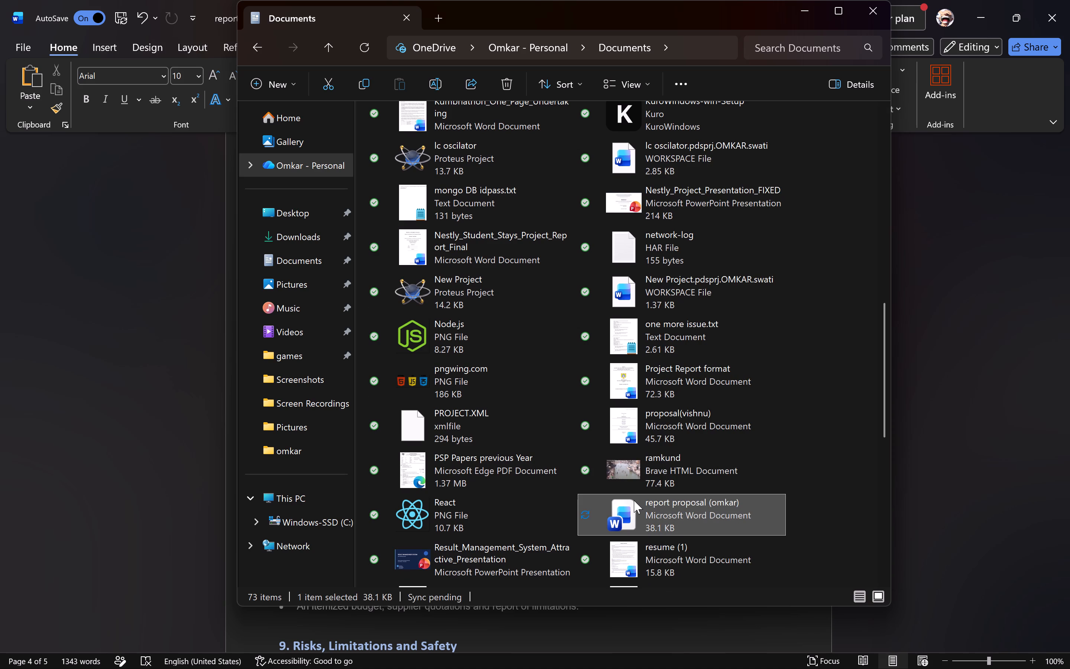
pyautogui.rightClick(634, 500)
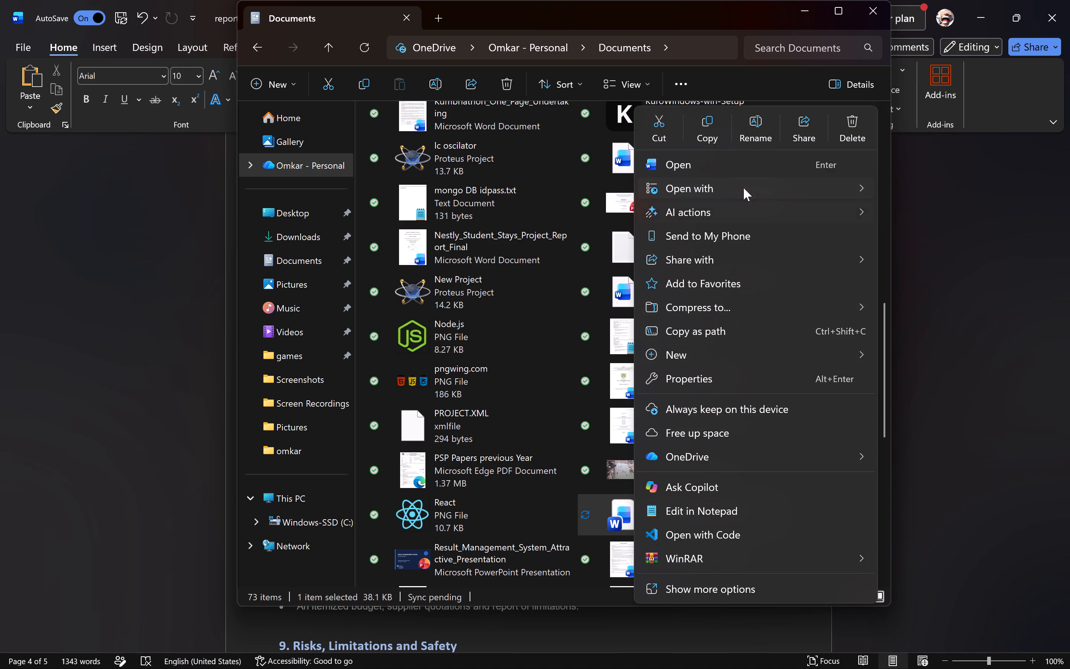
pyautogui.click(695, 138)
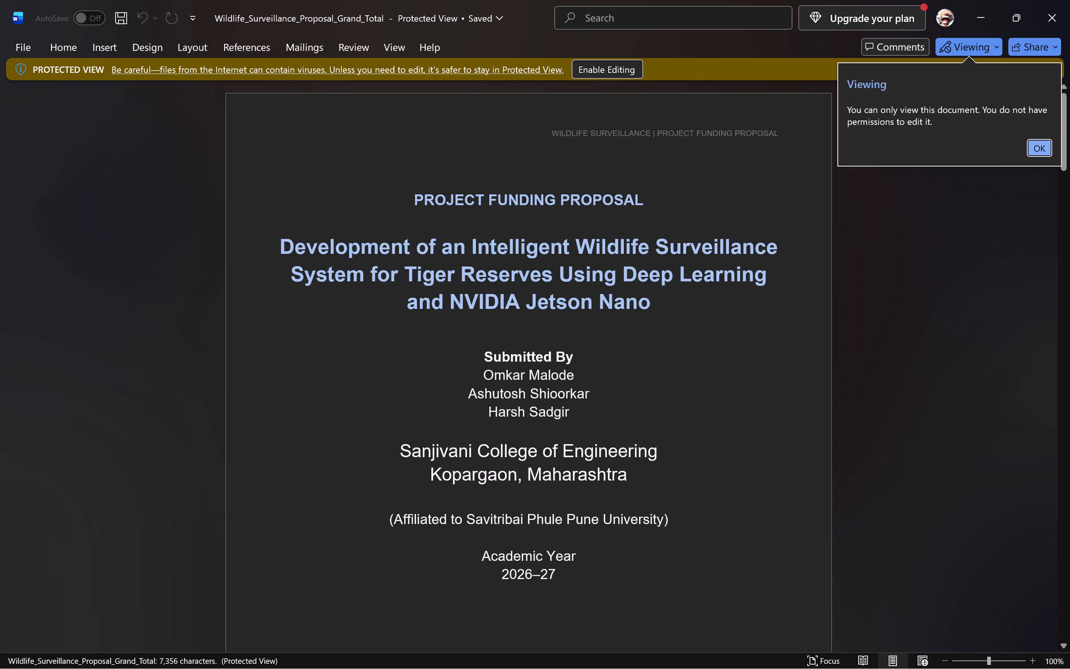
# Review the proposal from project details to the last page, examining the components table, grand total, later sections and closing lines.
pyautogui.scroll(-5, 434, 371)
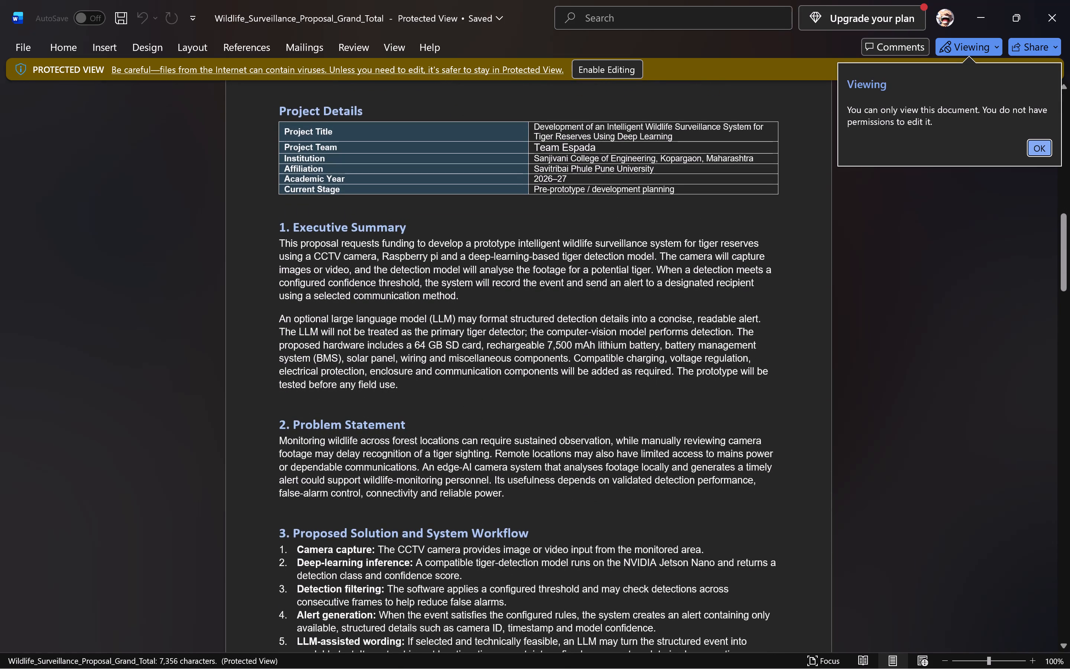
pyautogui.scroll(-1, 434, 371)
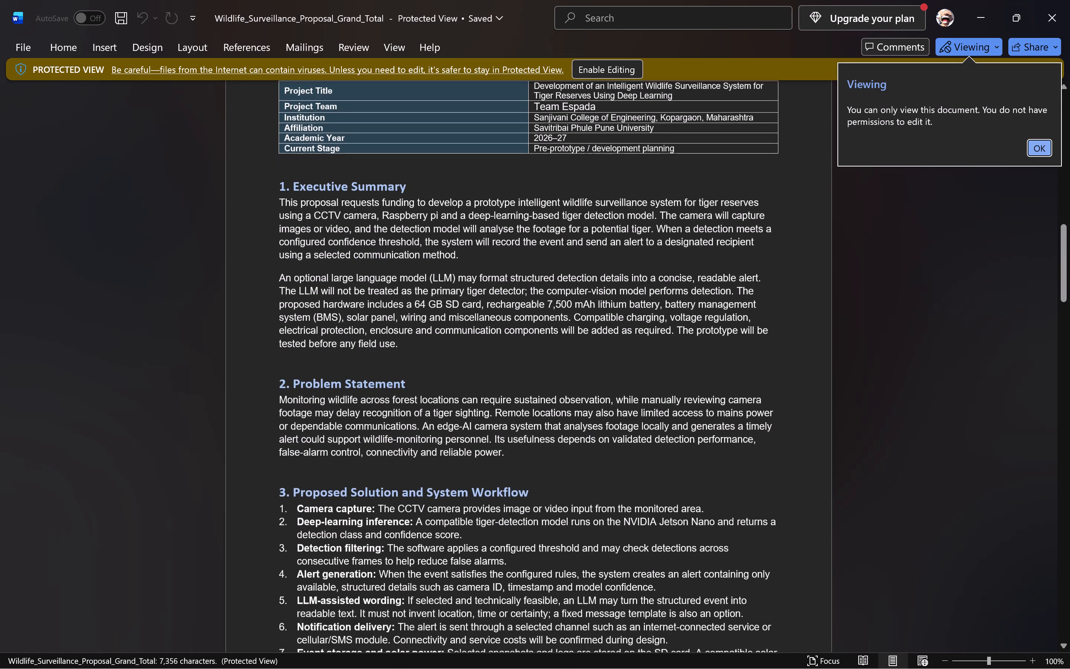
pyautogui.scroll(-3, 434, 371)
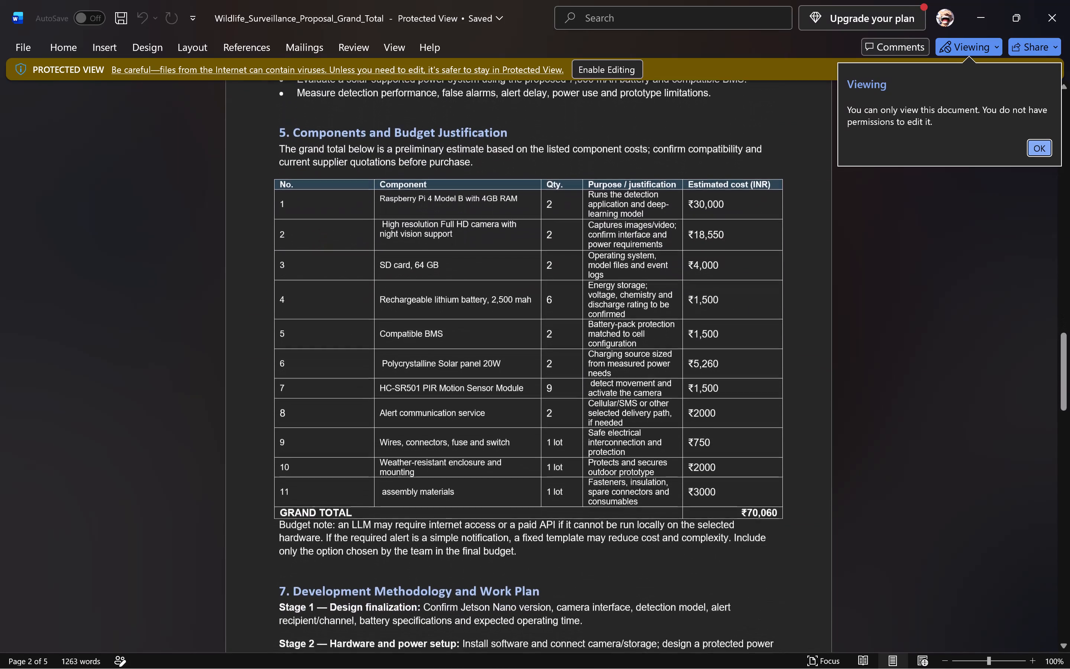
pyautogui.scroll(-2, 434, 371)
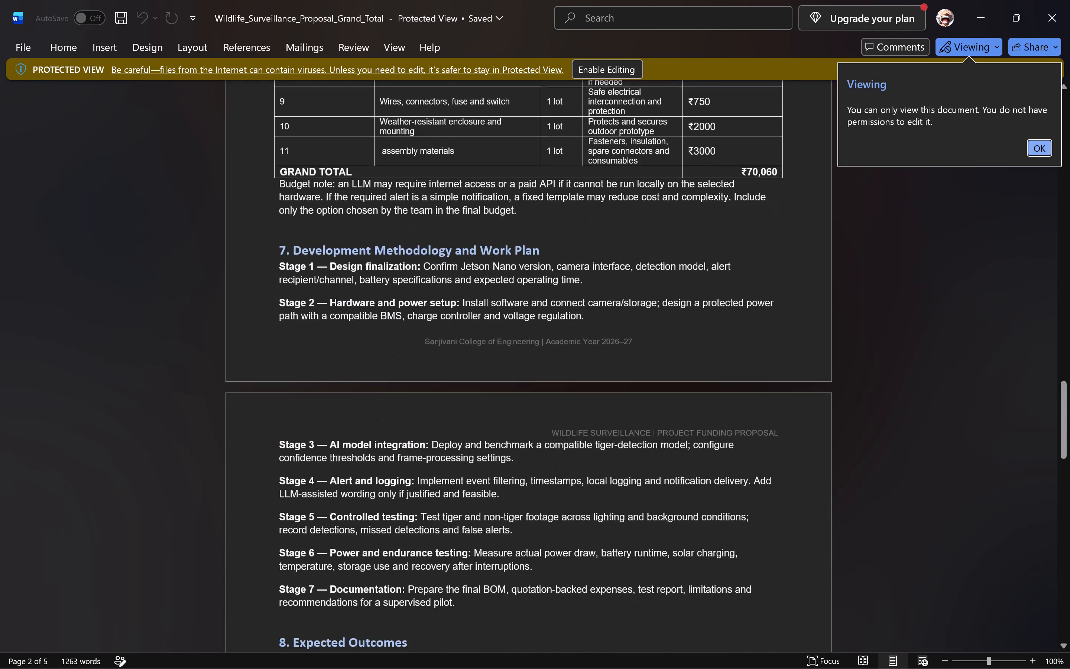
pyautogui.scroll(-2, 434, 371)
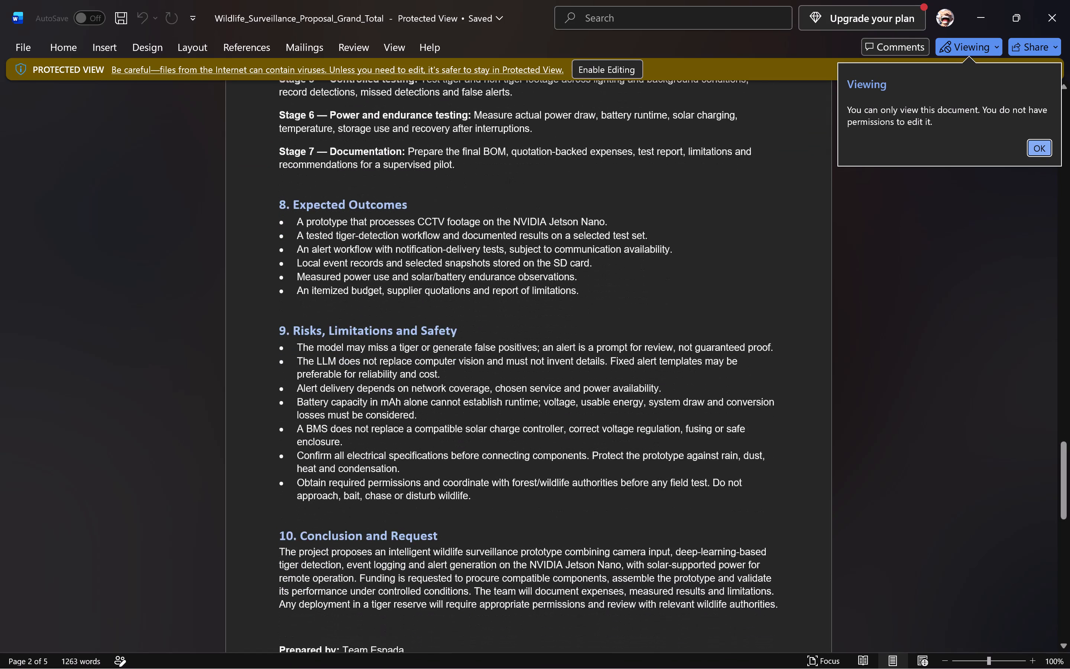
pyautogui.scroll(-3, 434, 371)
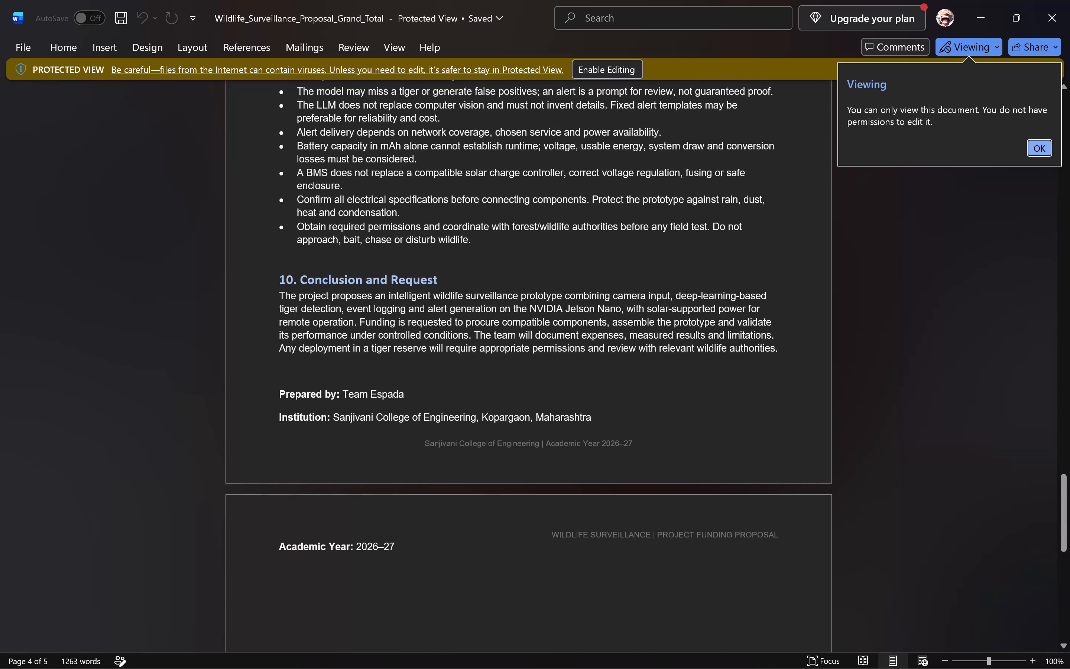
pyautogui.scroll(-2, 434, 371)
pyautogui.scroll(1, 434, 371)
pyautogui.scroll(-2, 434, 371)
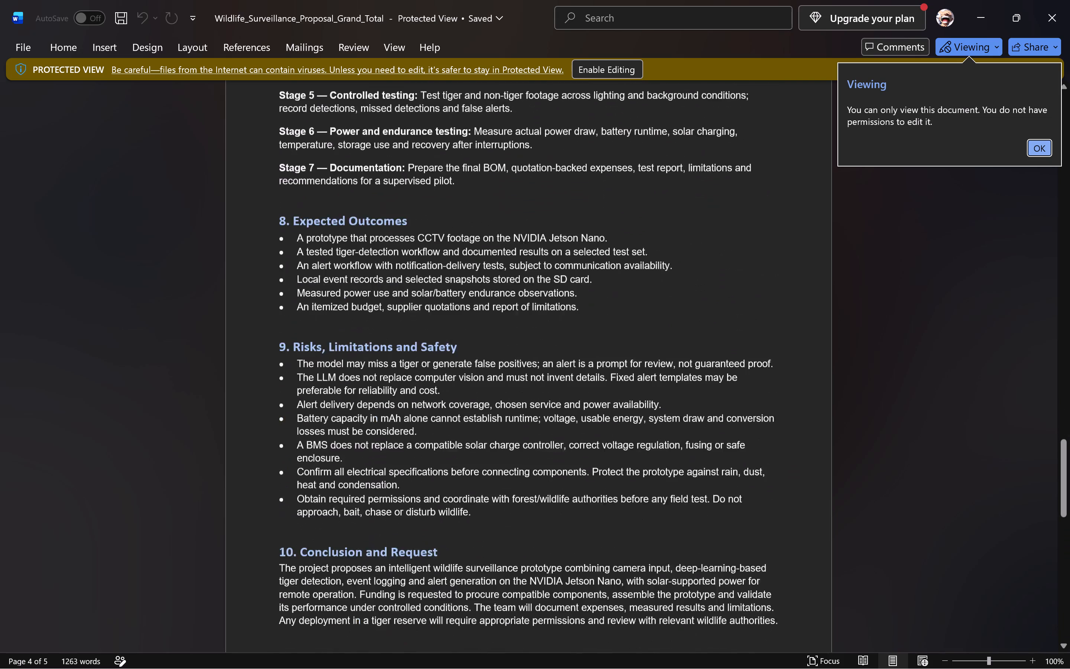
pyautogui.scroll(-1, 434, 371)
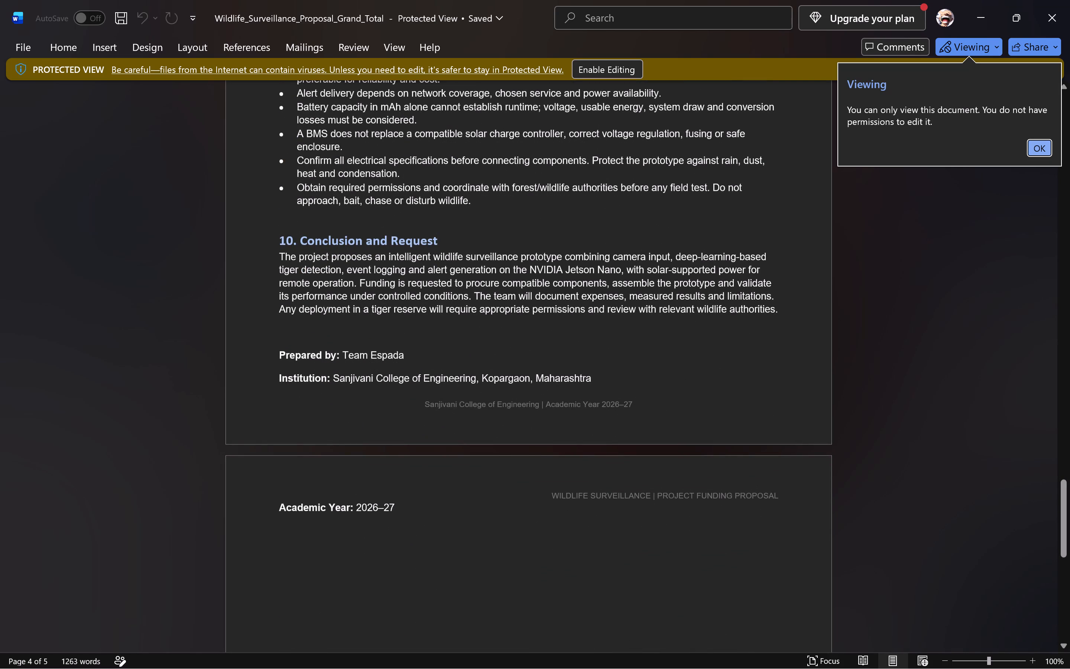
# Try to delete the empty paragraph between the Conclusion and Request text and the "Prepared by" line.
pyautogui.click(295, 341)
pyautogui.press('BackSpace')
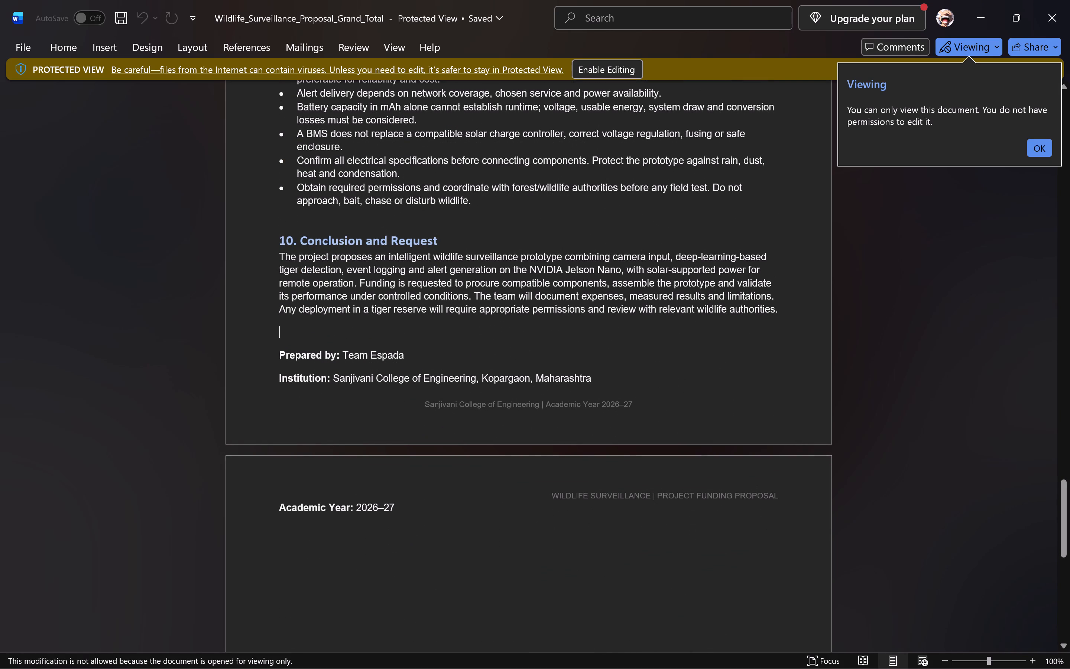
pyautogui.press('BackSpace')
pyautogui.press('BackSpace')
# Enable editing for the document and delete the empty paragraph between the Conclusion and Request text and the "Prepared by" line.
pyautogui.click(594, 67)
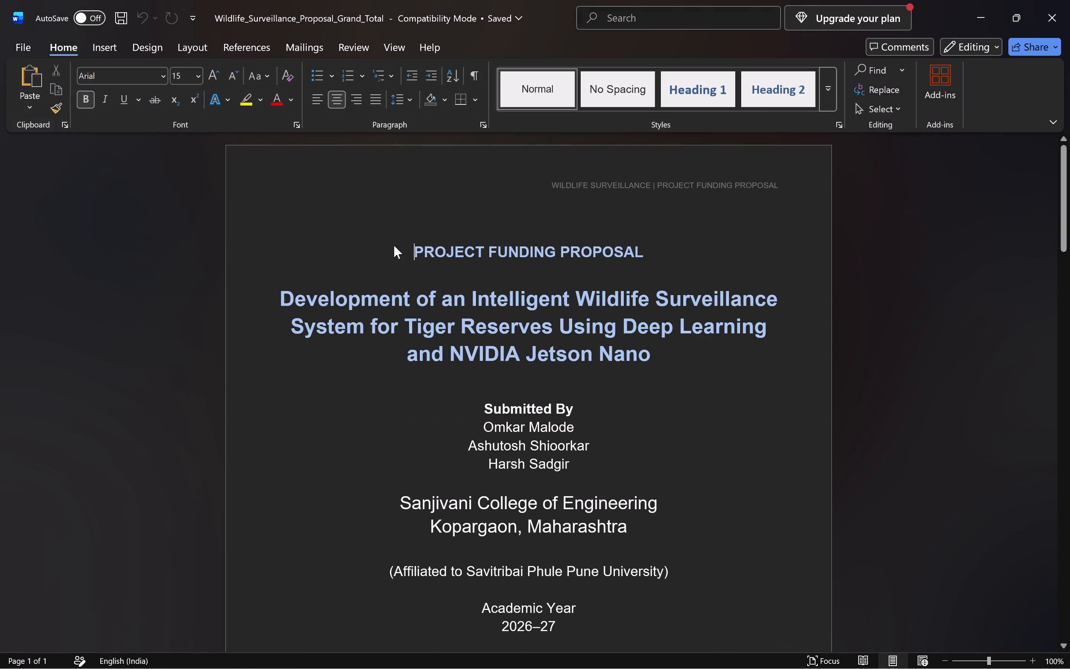
pyautogui.scroll(-20, 390, 249)
pyautogui.scroll(-15, 390, 249)
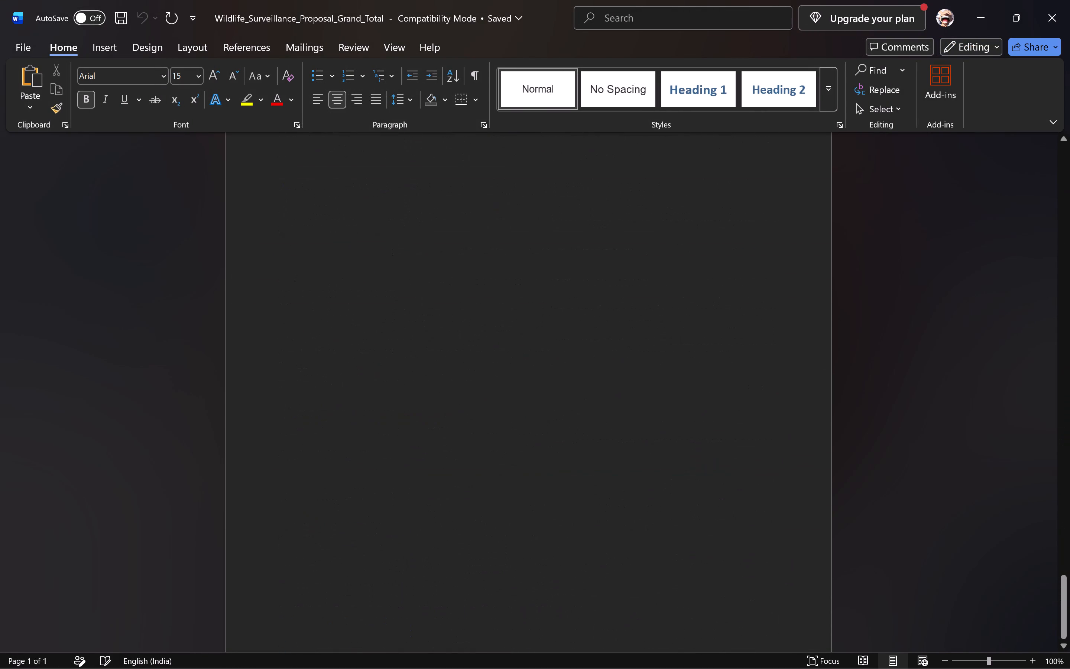
pyautogui.scroll(3, 390, 249)
pyautogui.click(289, 374)
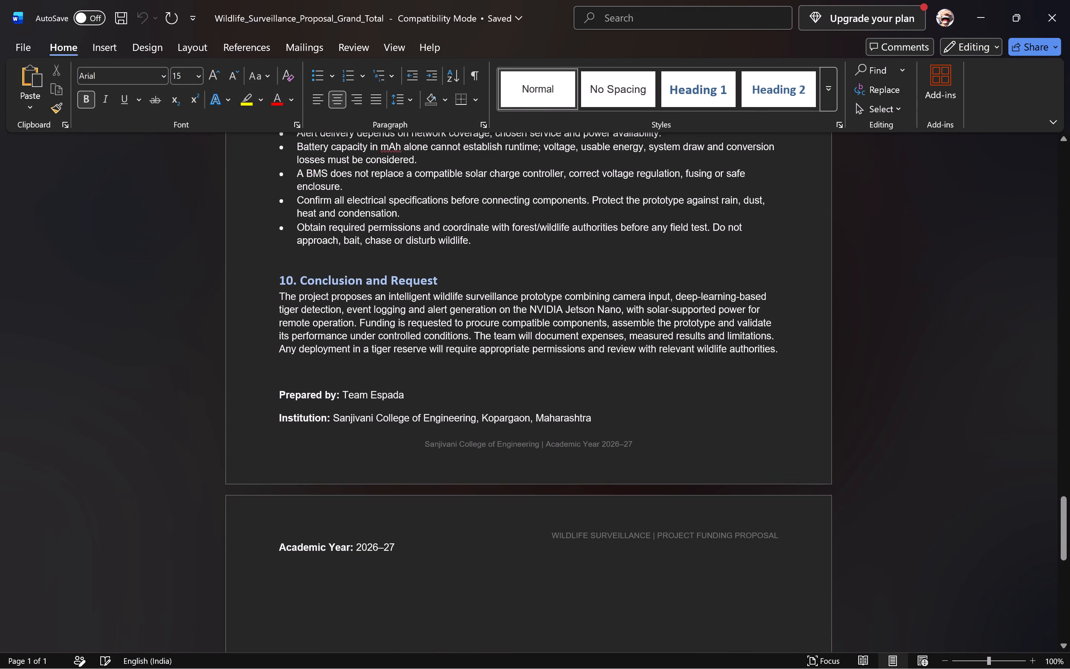
pyautogui.press('BackSpace')
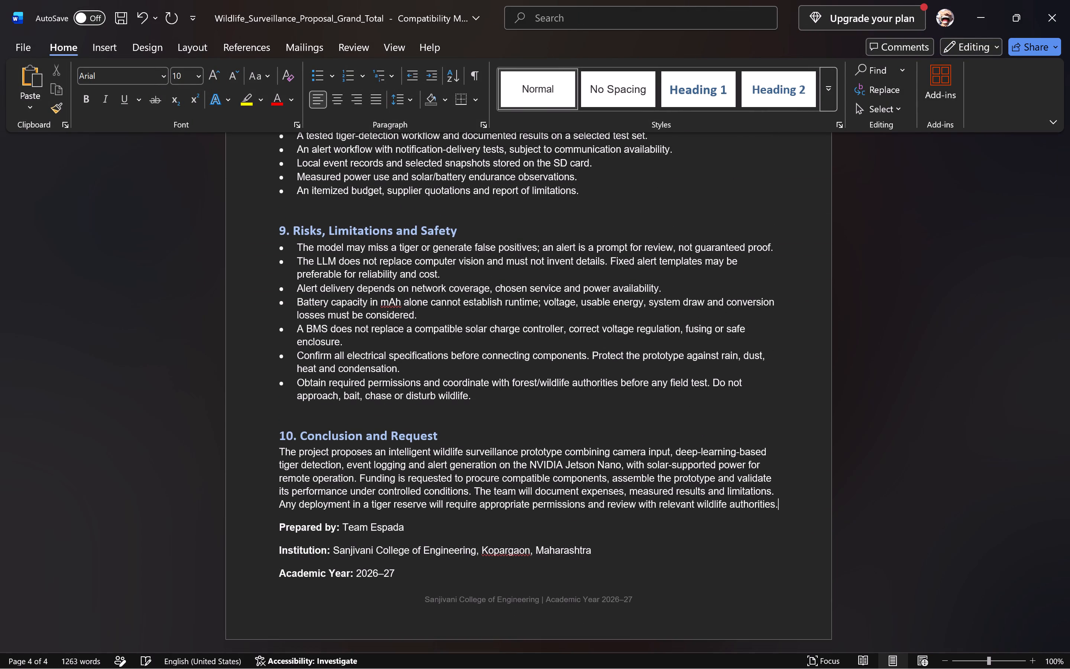
# Examine the last page's layout, checking the blank spacing above the Expected Outcomes and Conclusion and Request headings.
pyautogui.scroll(-1, 289, 374)
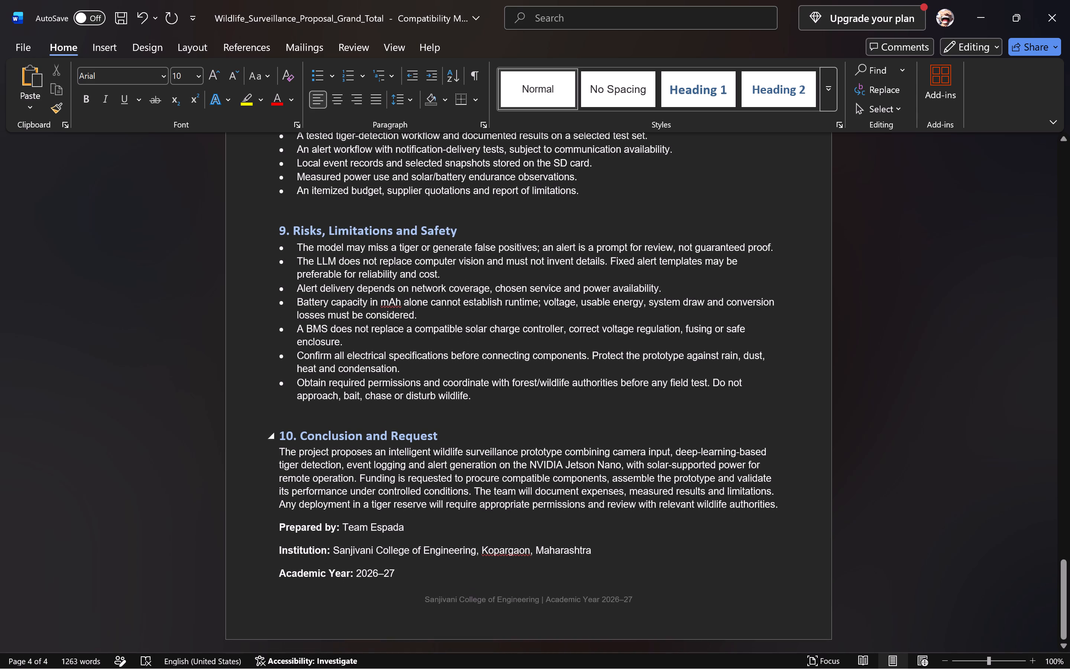
pyautogui.click(304, 414)
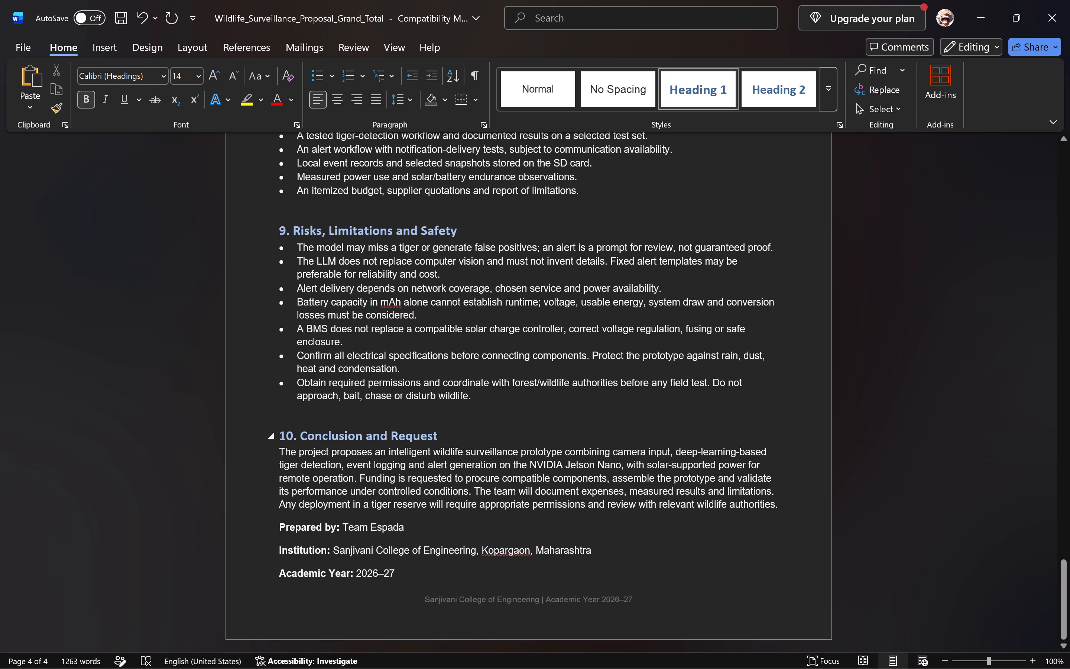
pyautogui.click(281, 418)
pyautogui.scroll(2, 281, 418)
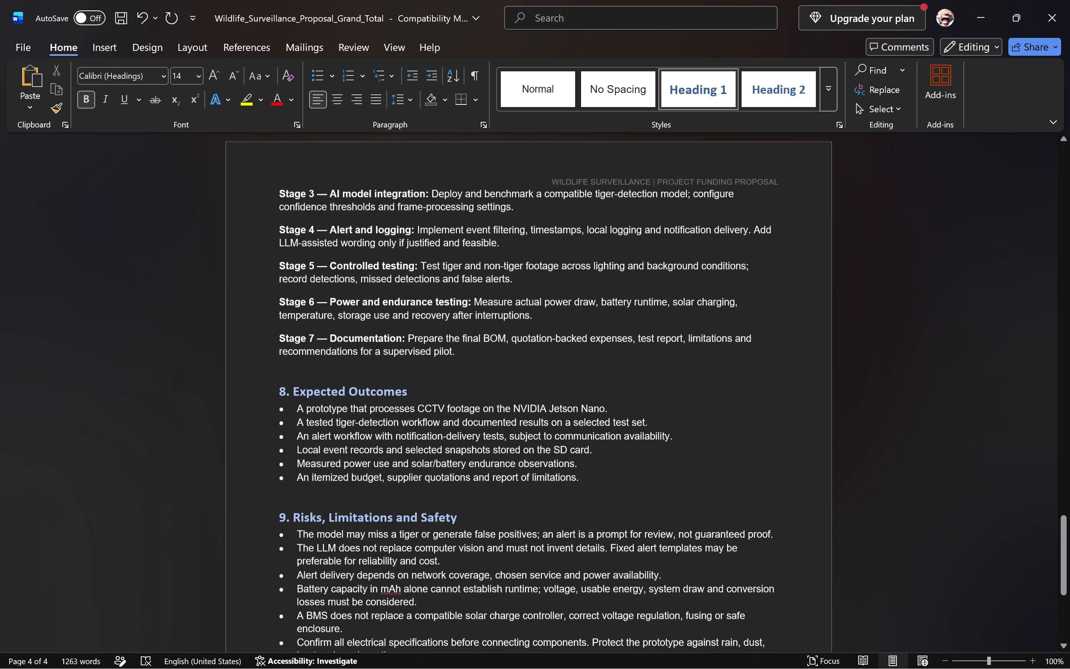
pyautogui.click(286, 395)
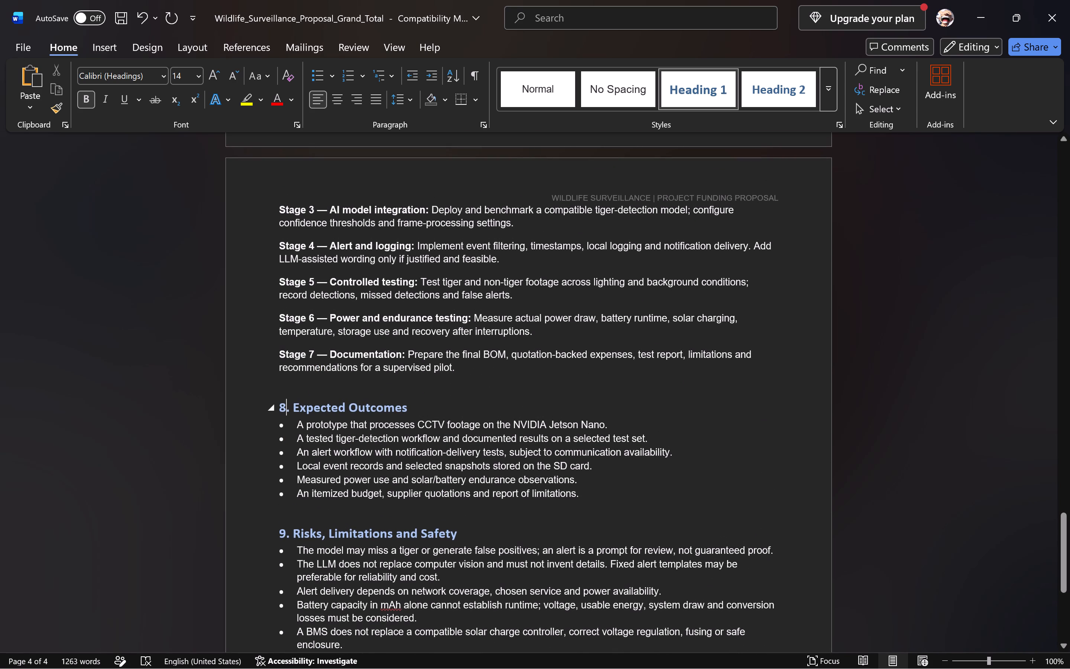
pyautogui.click(286, 388)
pyautogui.click(286, 388)
pyautogui.press('Up')
pyautogui.press('Down')
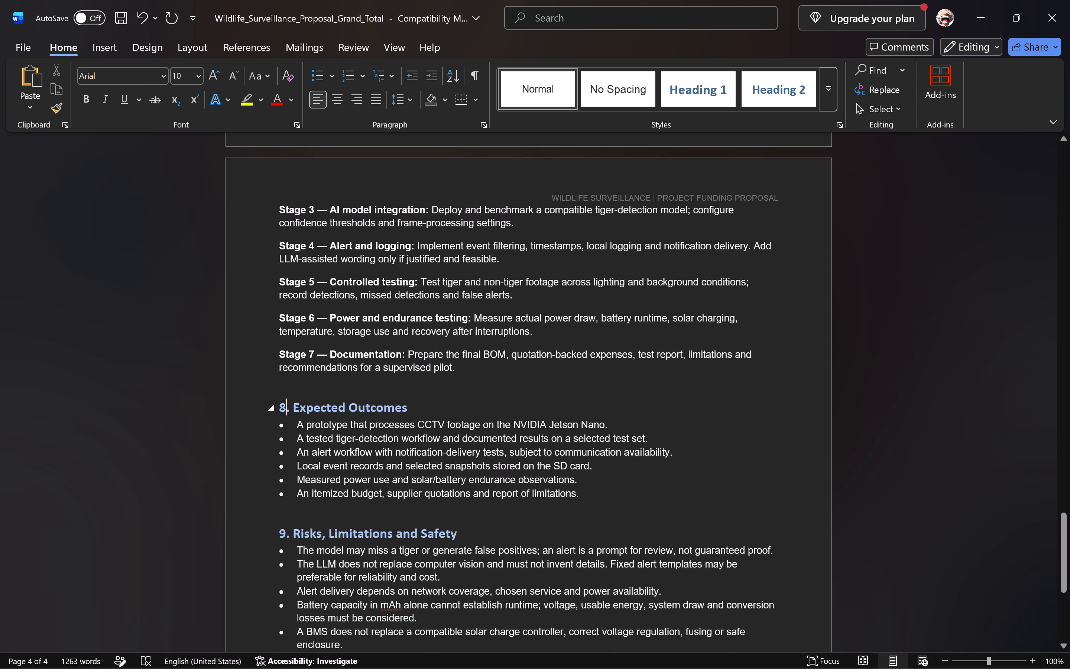
pyautogui.scroll(-5, 286, 388)
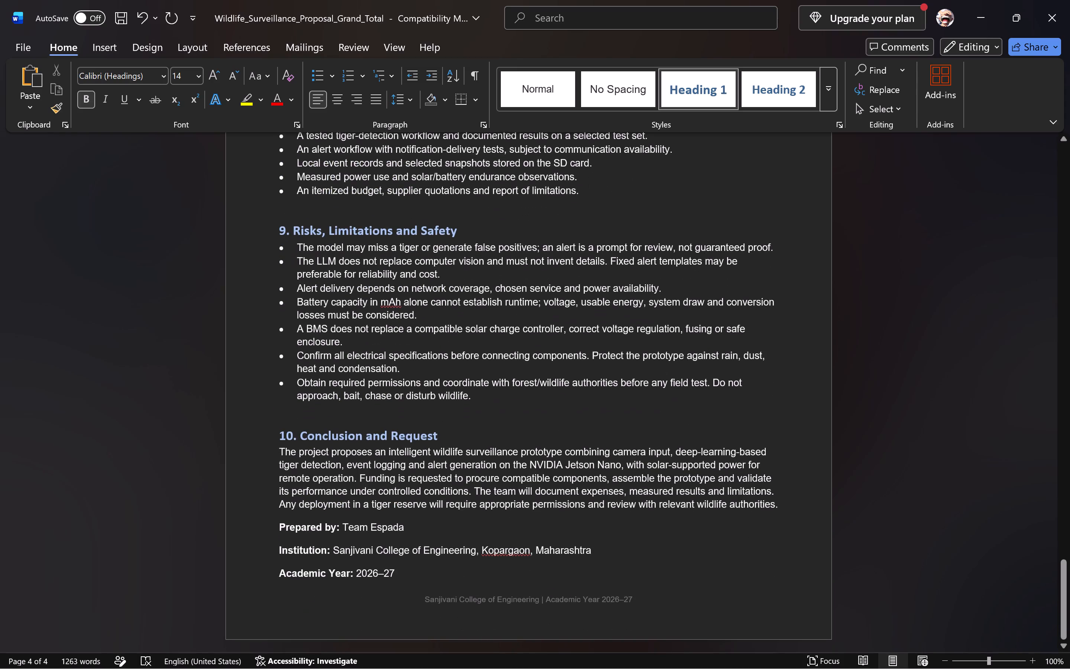
pyautogui.scroll(-1, 286, 388)
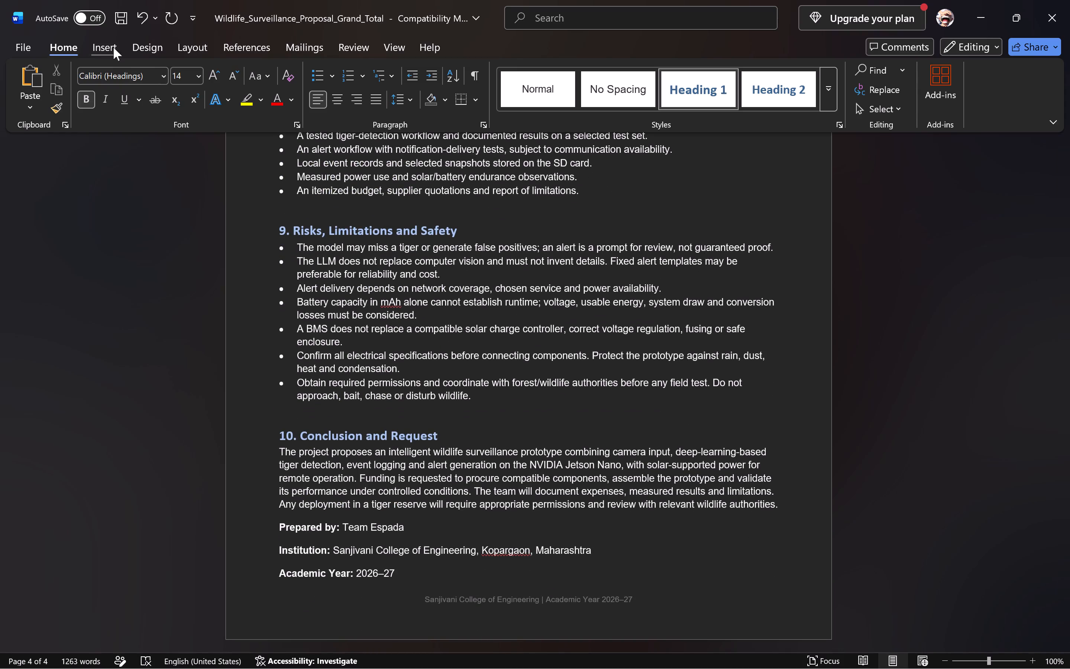